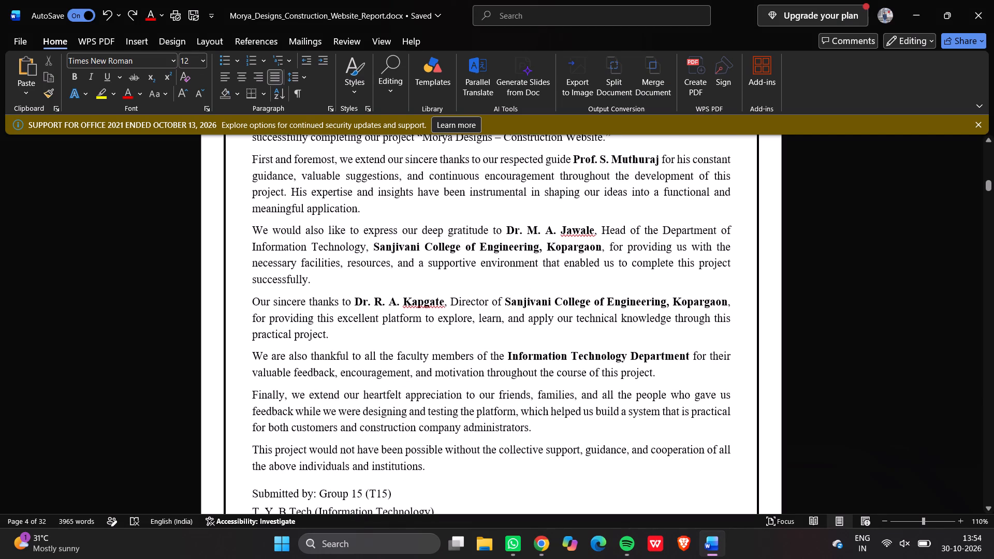
scroll(533, 329, "down", 1)
scroll(533, 329, "up", 1)
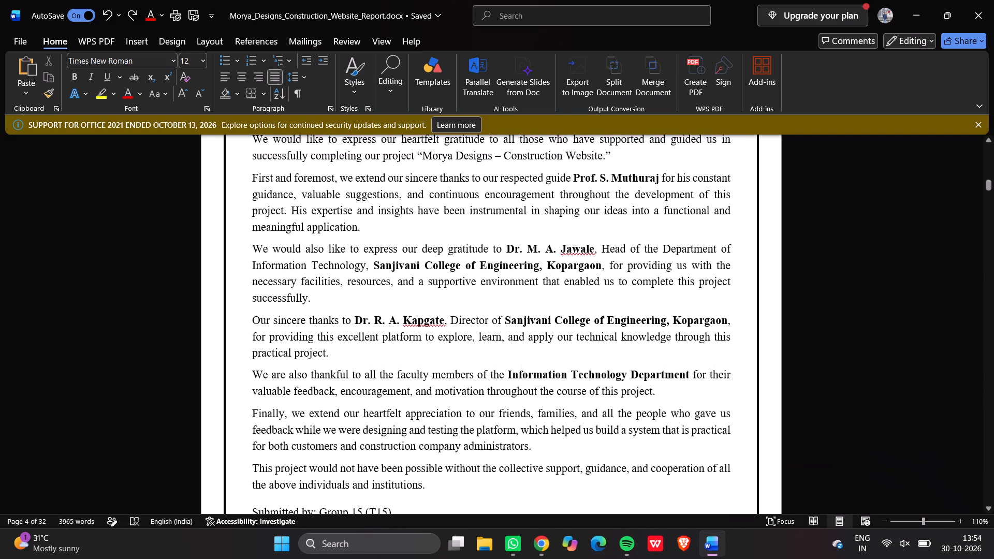
left_click(404, 234)
key("Return")
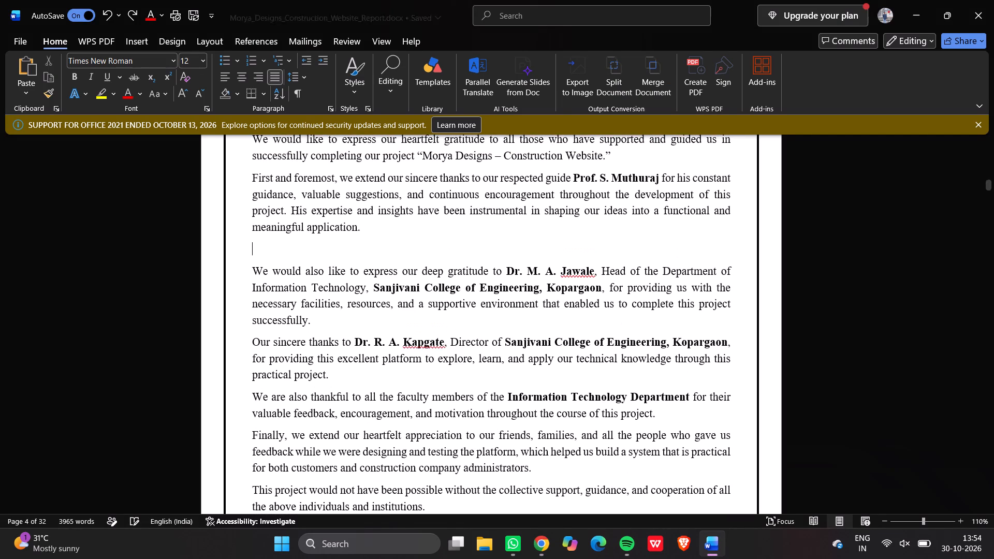
key("ctrl+v")
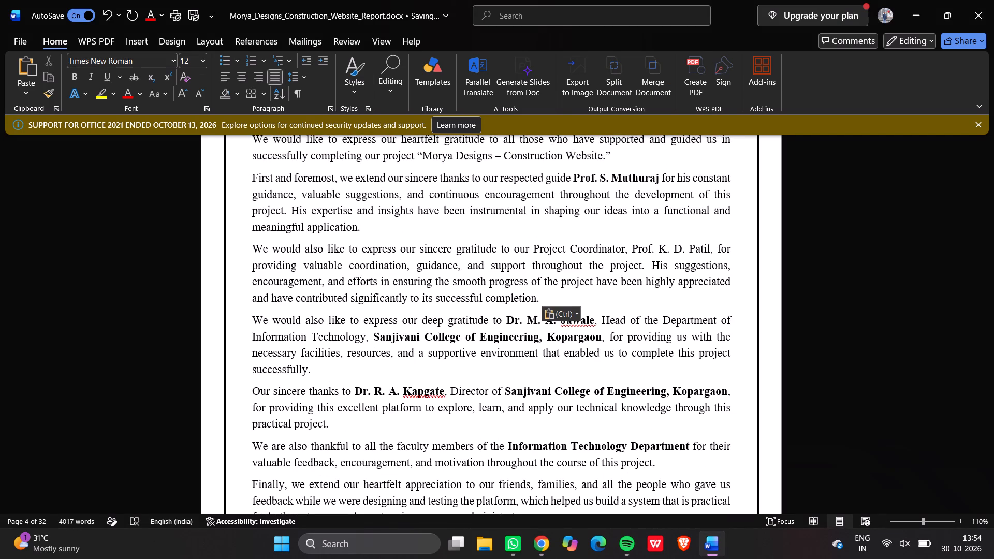
Make the co-ordinator's title and name bold in the new paragraph and delete the comma after the name.
left_click_drag(632, 250, 673, 252)
left_click_drag(673, 252, 709, 252)
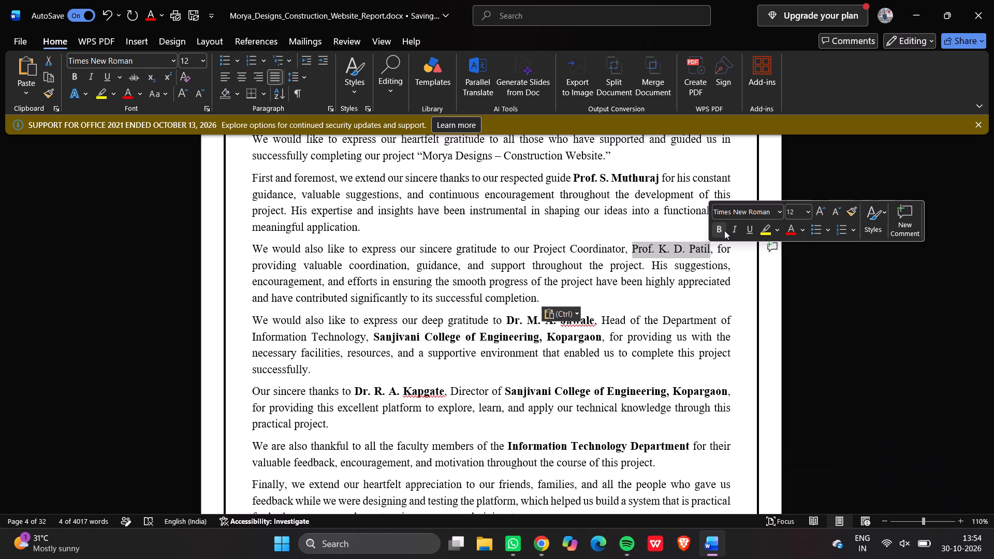
left_click(724, 230)
left_click(730, 270)
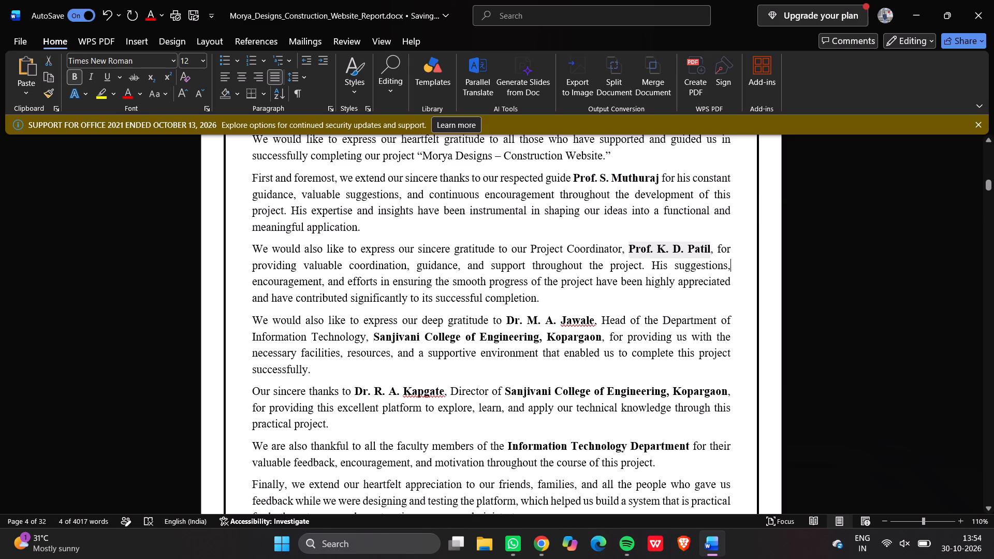
left_click(713, 247)
key("BackSpace")
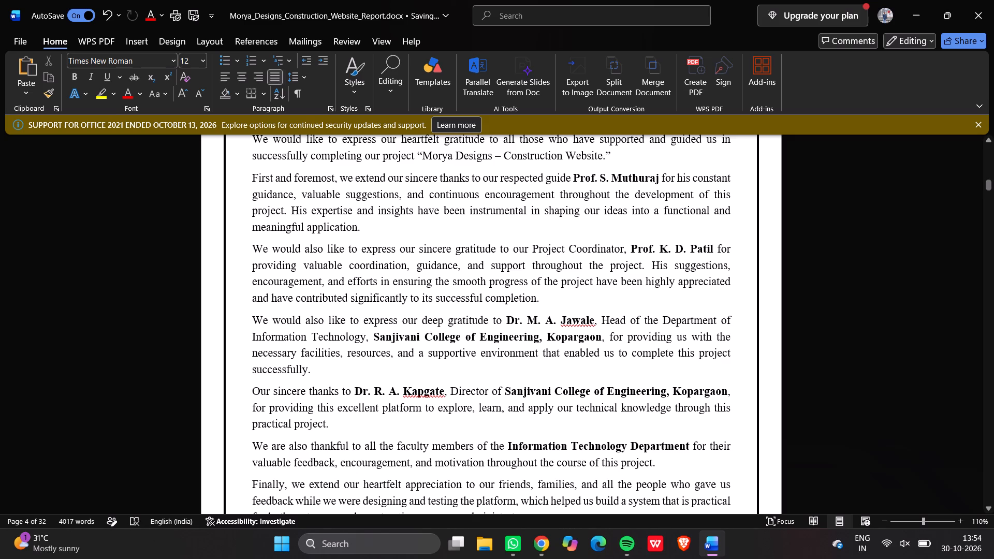
Review the pages following the Acknowledgements, from the Index and Abstract through Chapter 1 Introduction.
scroll(565, 263, "down", 2)
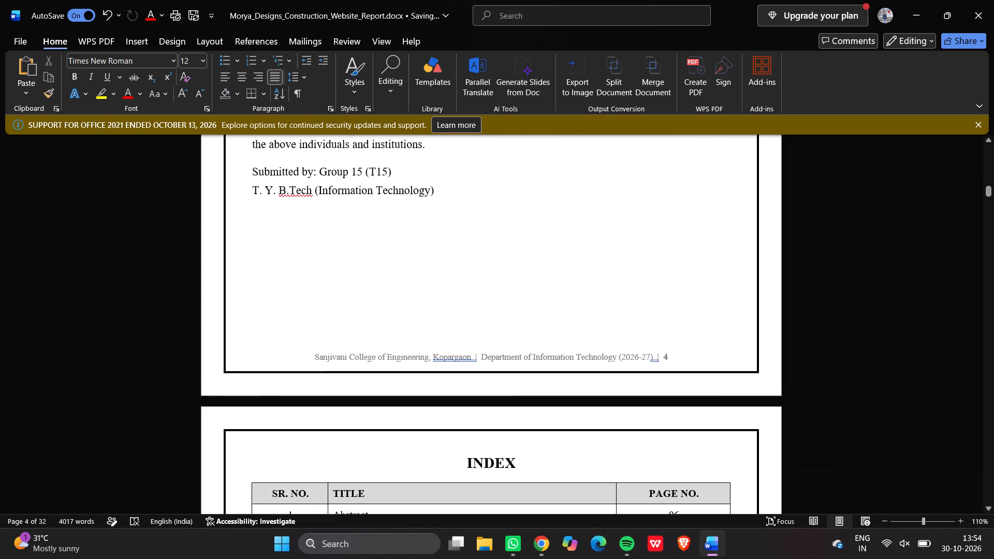
scroll(565, 263, "down", 3)
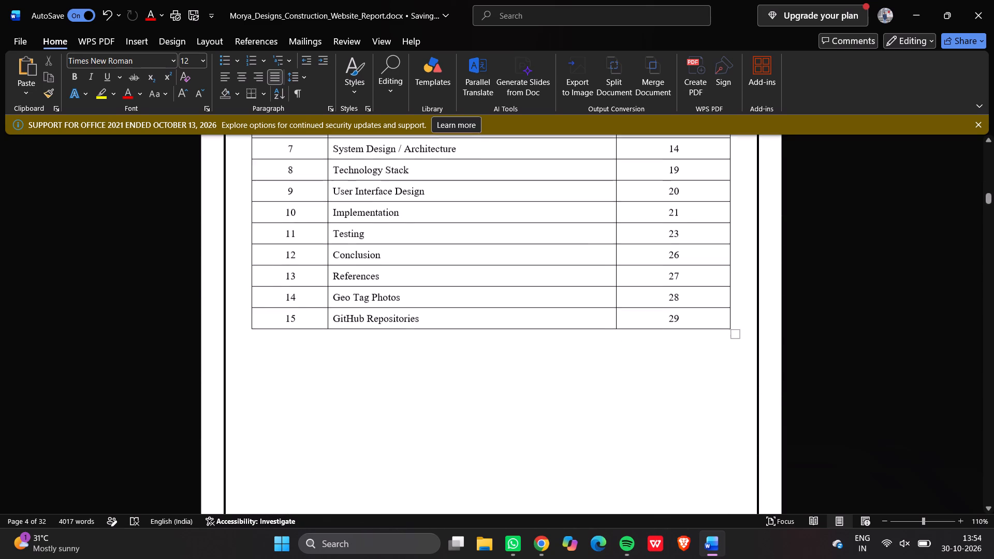
scroll(565, 263, "down", 3)
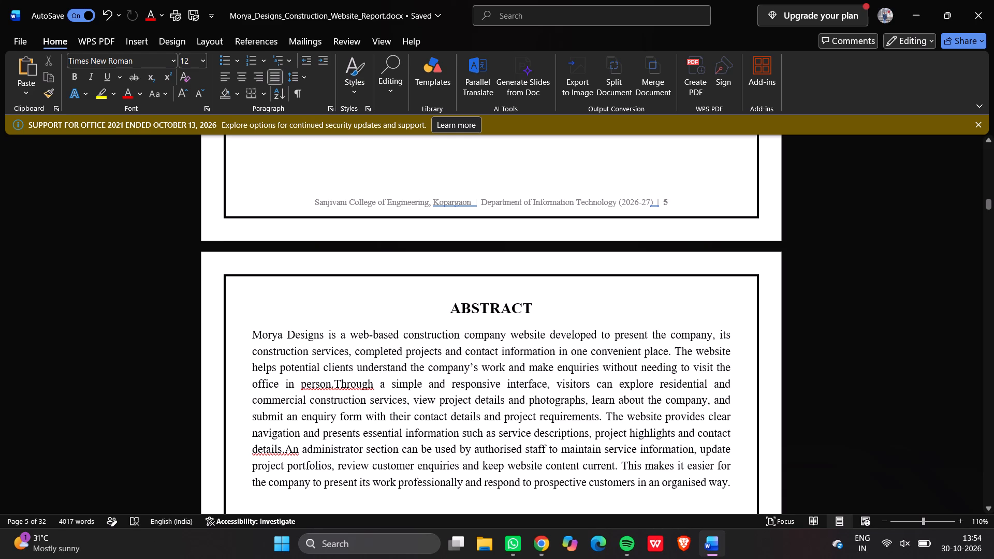
scroll(595, 270, "down", 1)
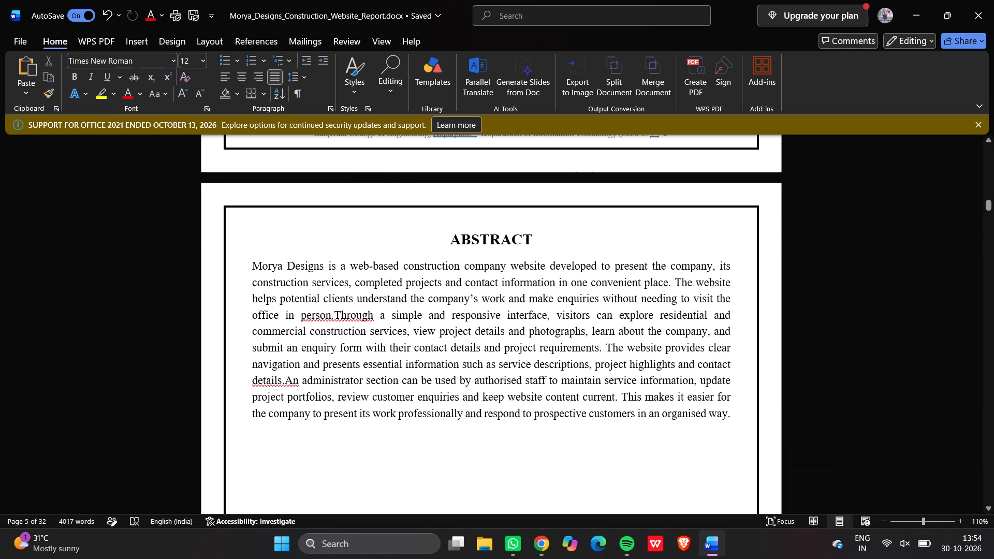
scroll(595, 270, "down", 2)
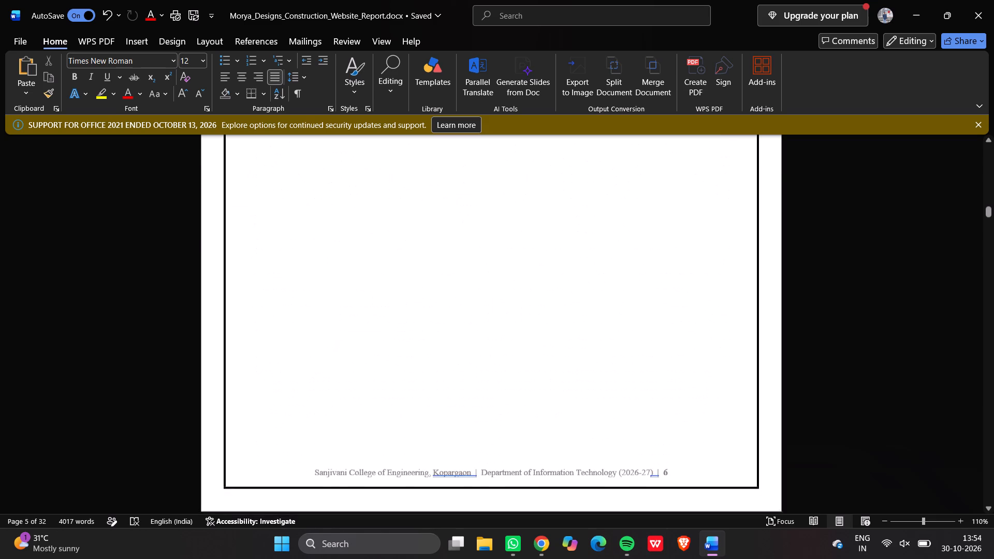
scroll(595, 270, "down", 2)
scroll(595, 270, "up", 2)
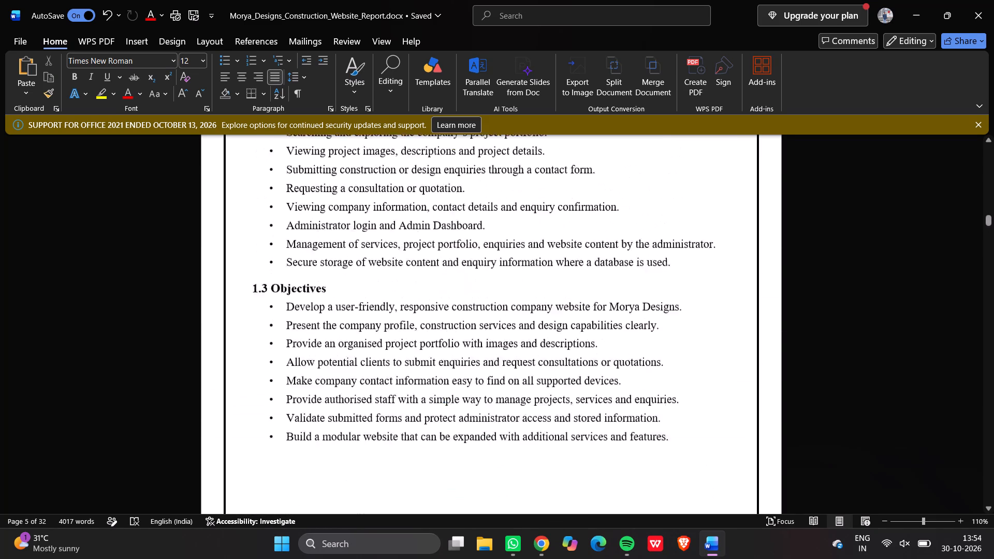
scroll(595, 270, "up", 3)
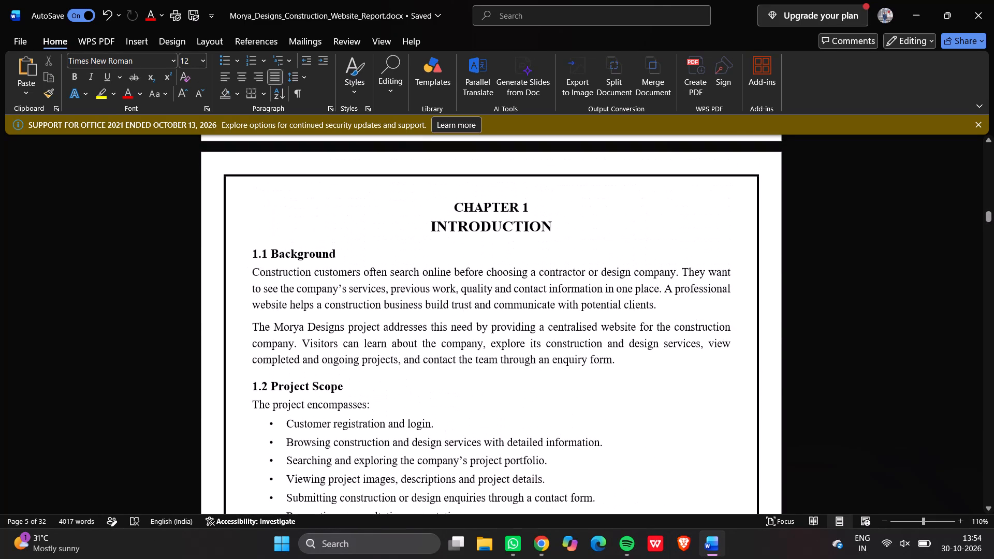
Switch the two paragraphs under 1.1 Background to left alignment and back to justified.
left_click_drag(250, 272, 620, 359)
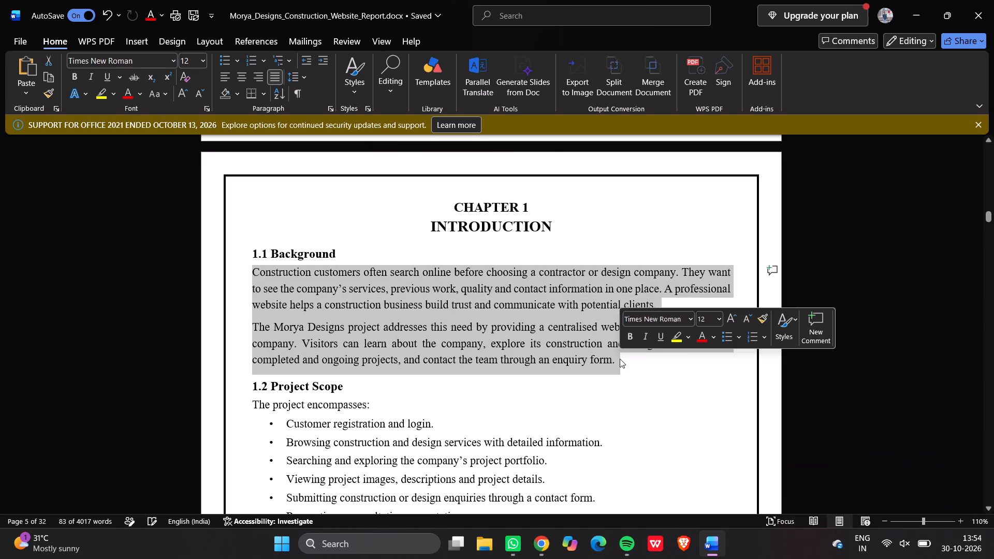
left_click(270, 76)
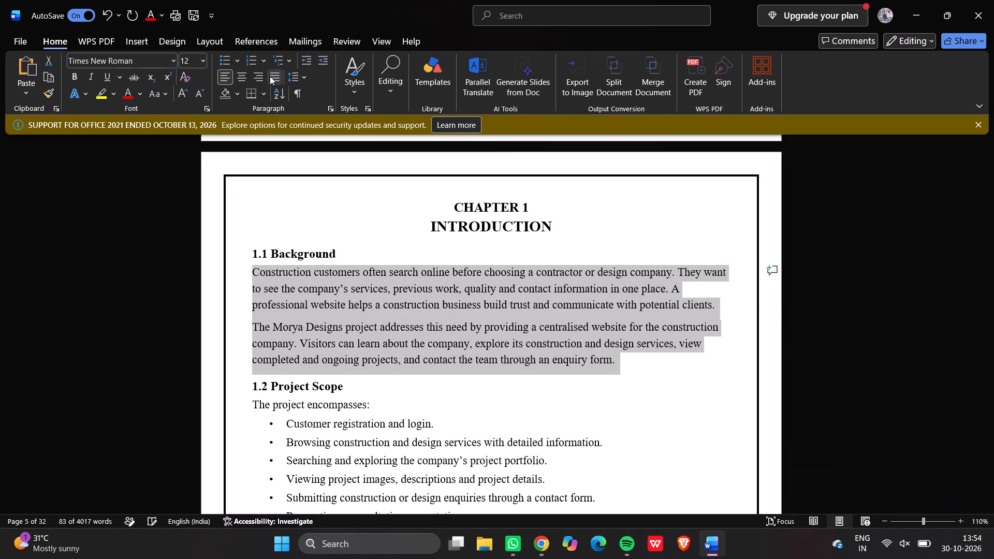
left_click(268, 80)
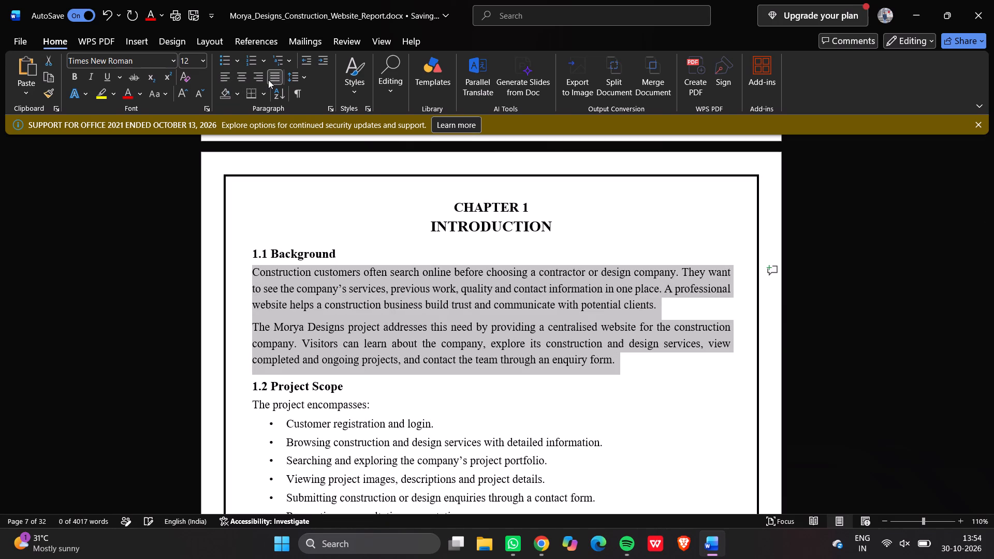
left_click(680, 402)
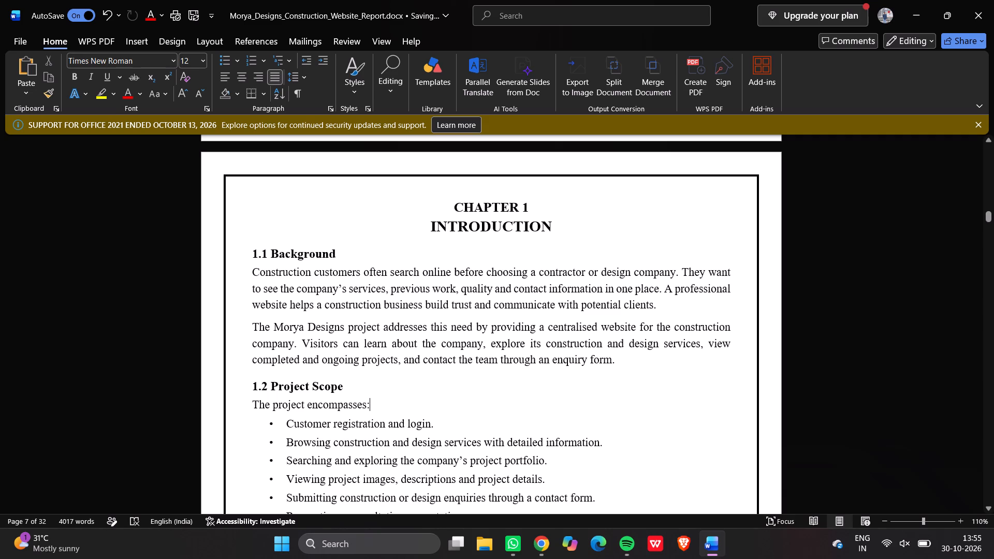
Review the report's content and layout from 1.2 Project Scope through Chapter 6 System Design / Architecture.
scroll(616, 420, "down", 1)
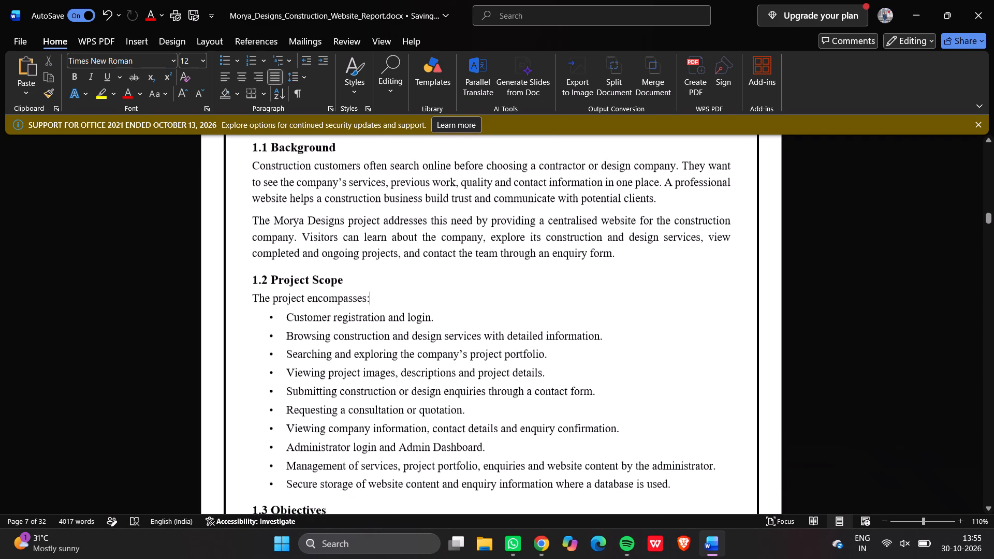
scroll(616, 420, "down", 3)
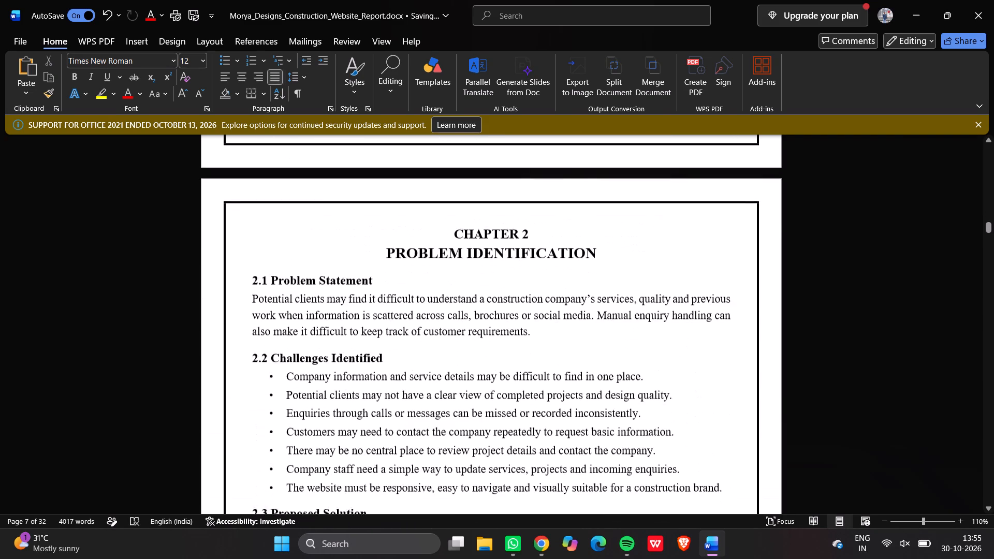
scroll(616, 420, "down", 2)
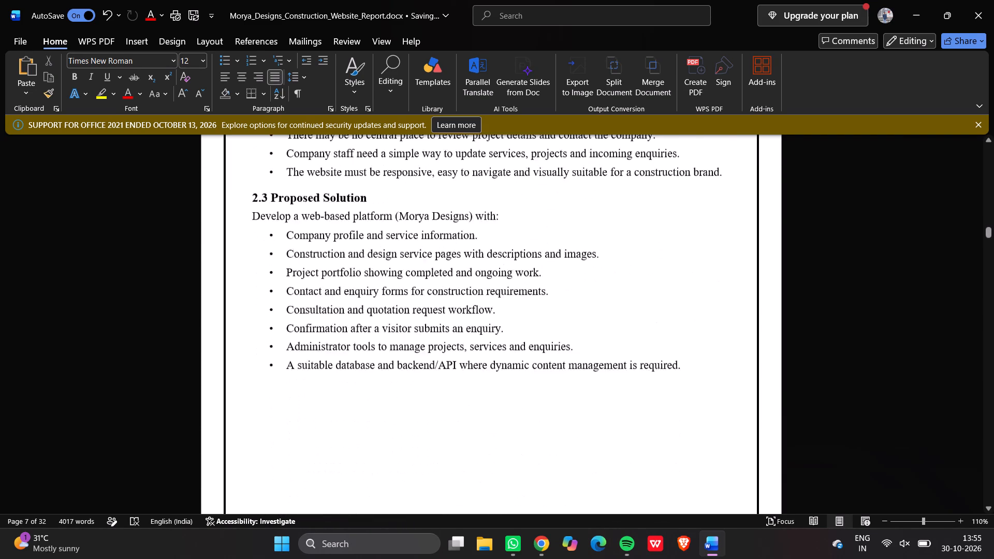
scroll(616, 420, "down", 1)
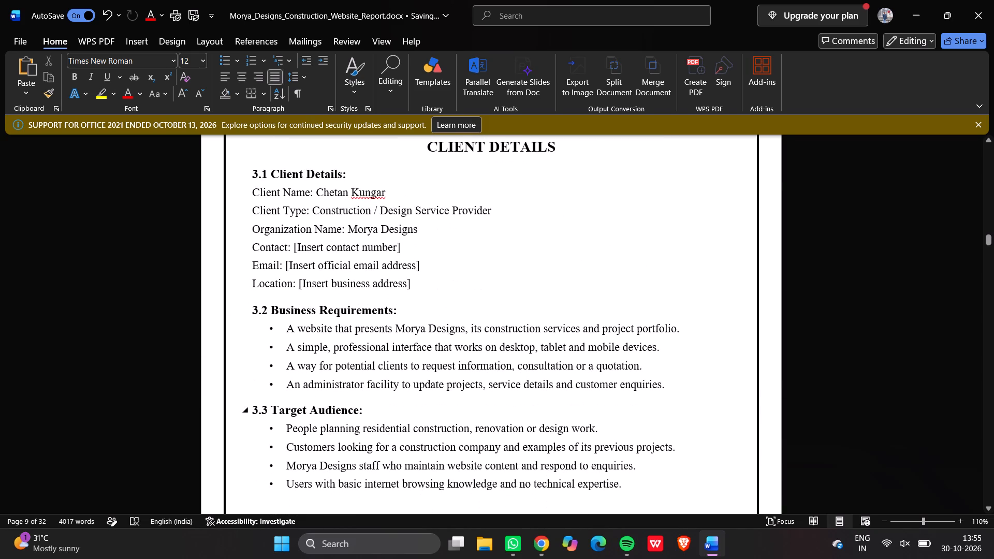
scroll(473, 335, "down", 2)
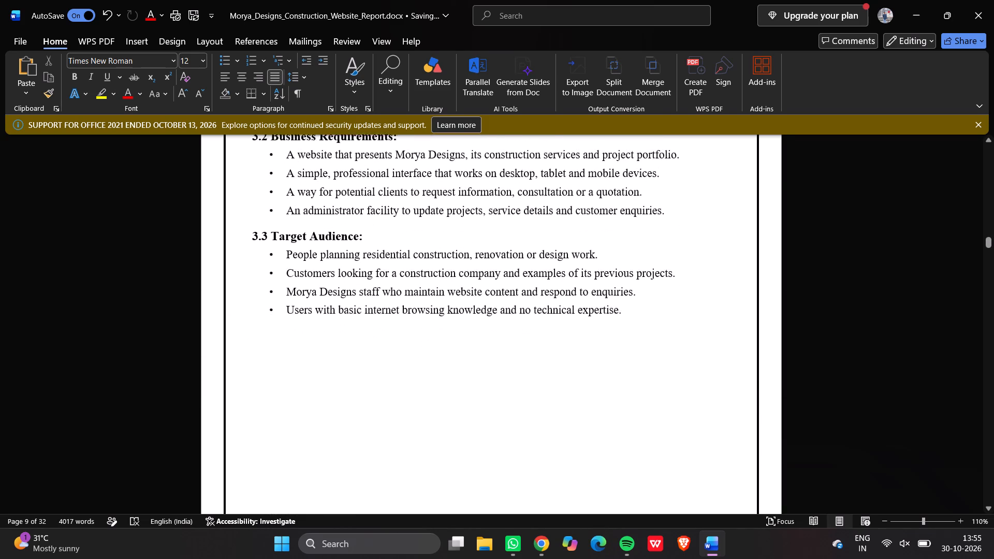
scroll(473, 335, "down", 2)
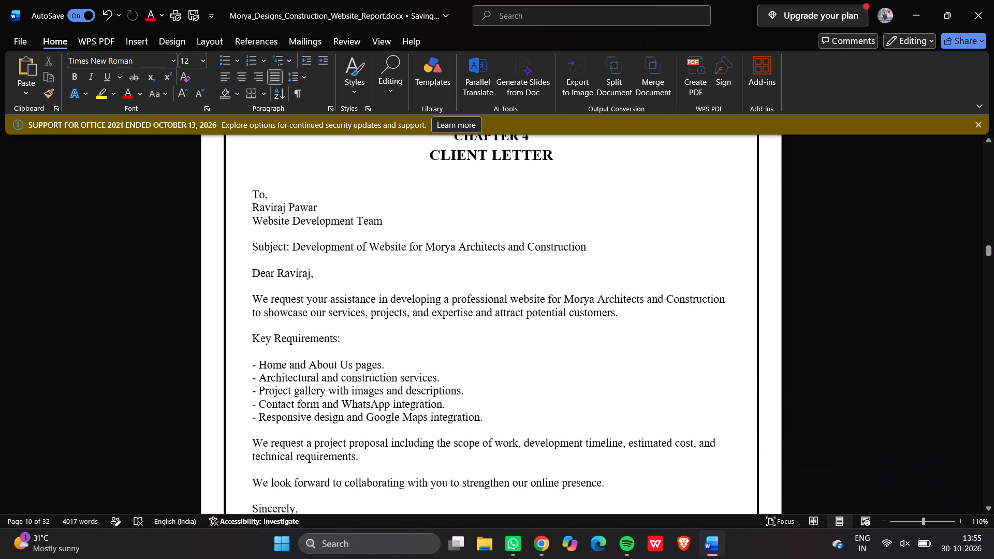
scroll(473, 335, "down", 2)
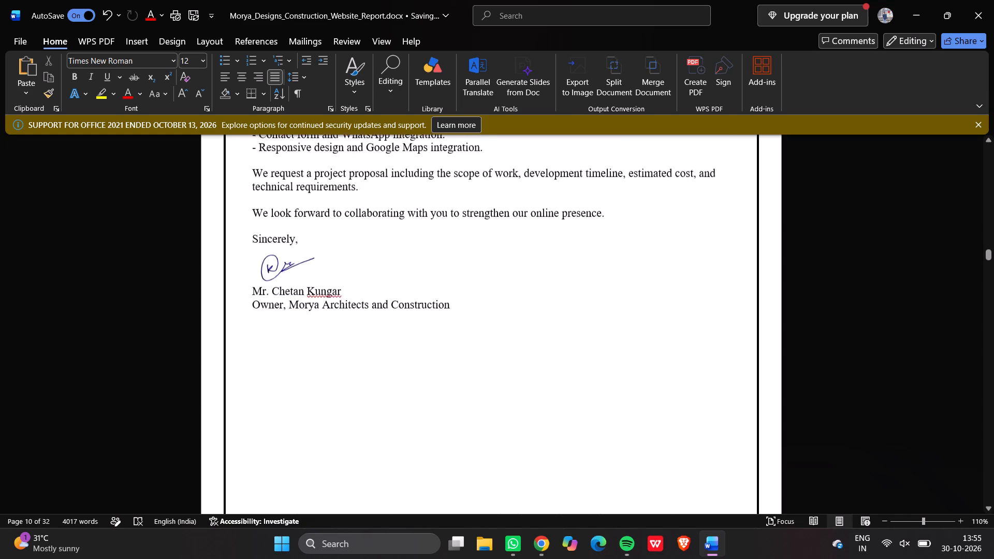
scroll(473, 335, "down", 3)
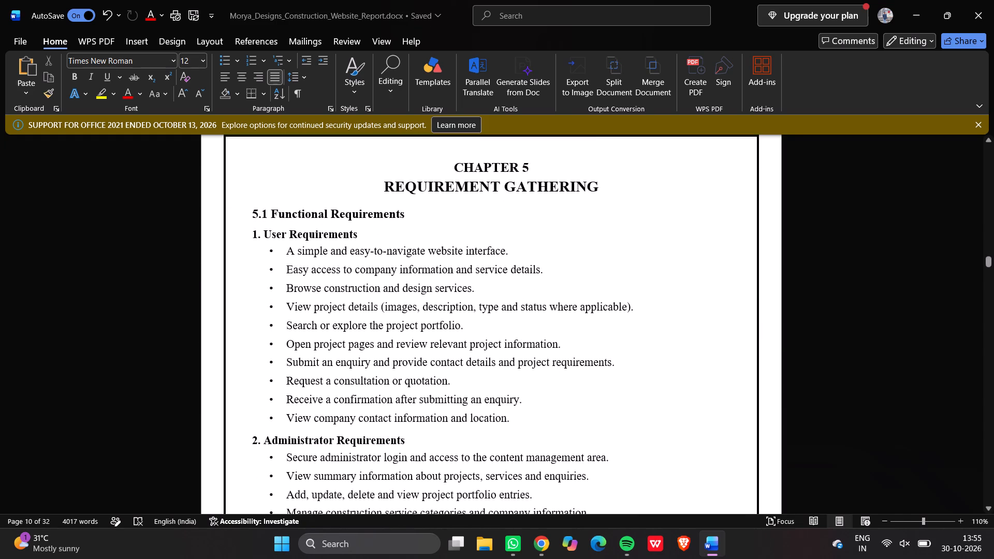
scroll(473, 335, "down", 3)
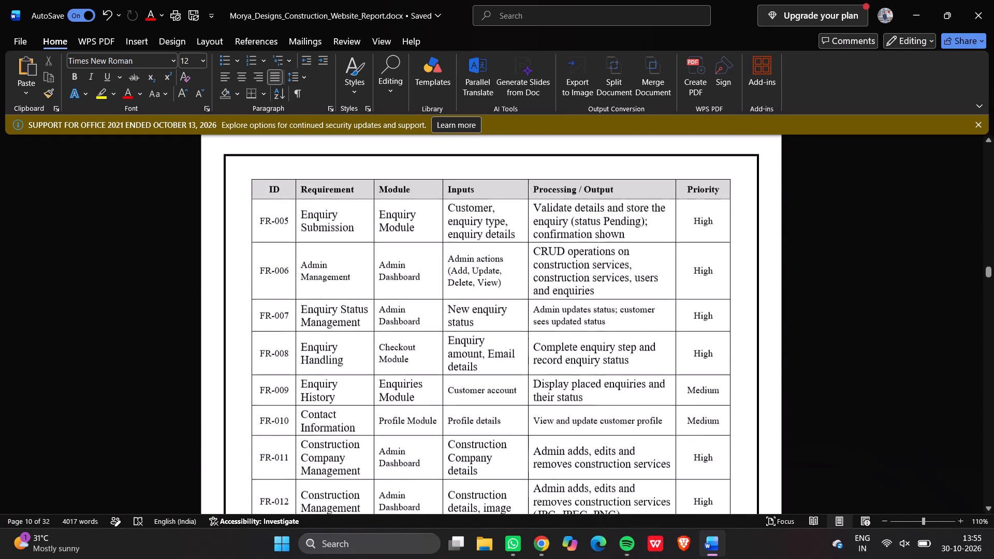
scroll(473, 335, "down", 2)
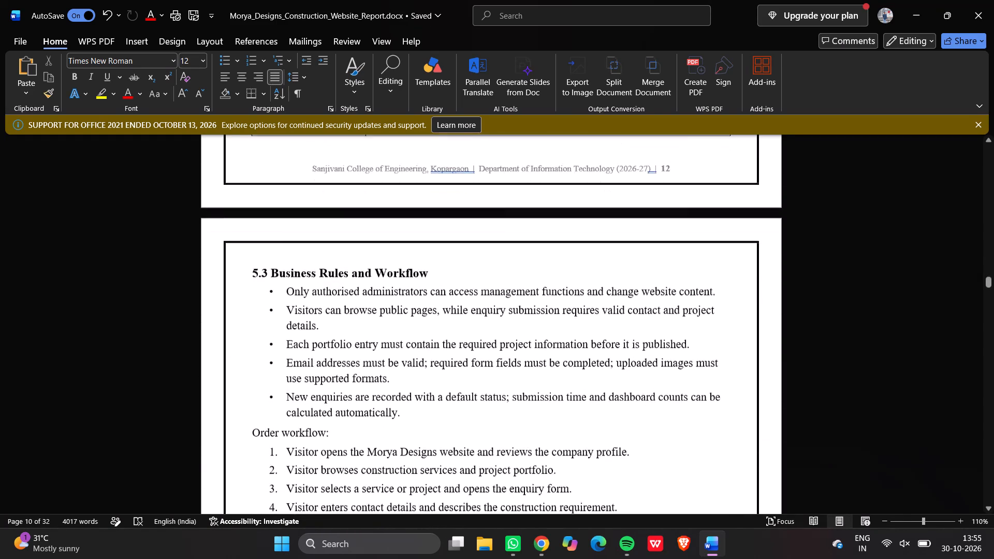
scroll(473, 335, "down", 3)
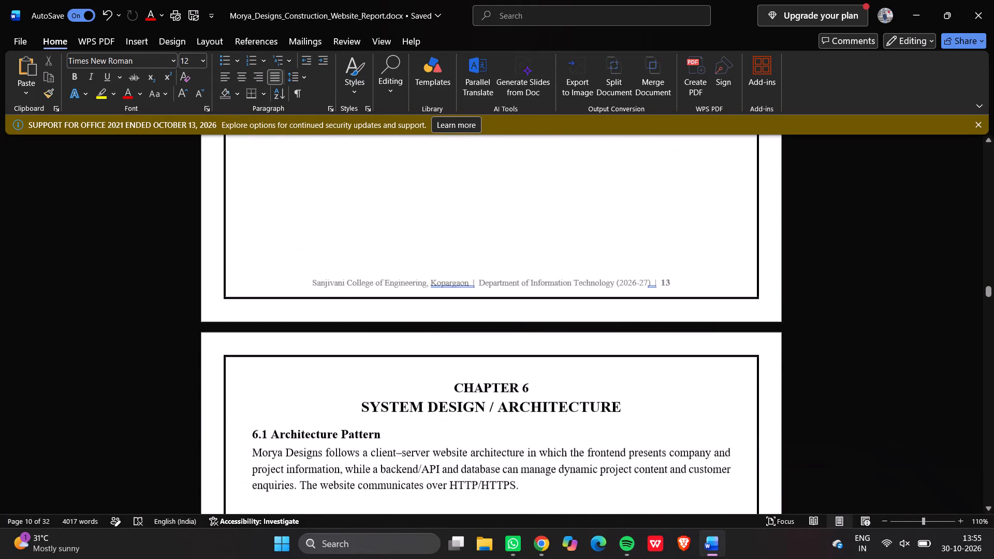
scroll(473, 335, "down", 2)
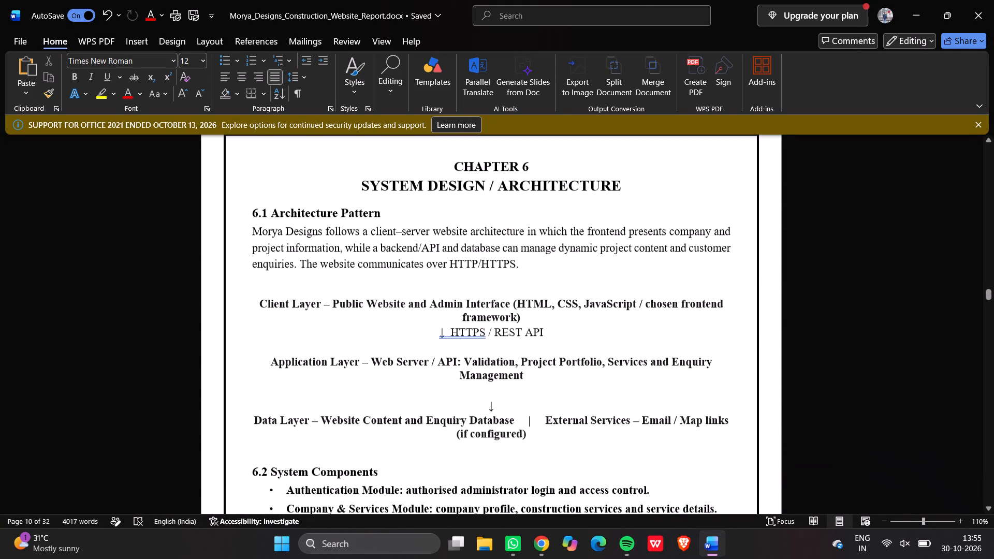
scroll(473, 335, "down", 1)
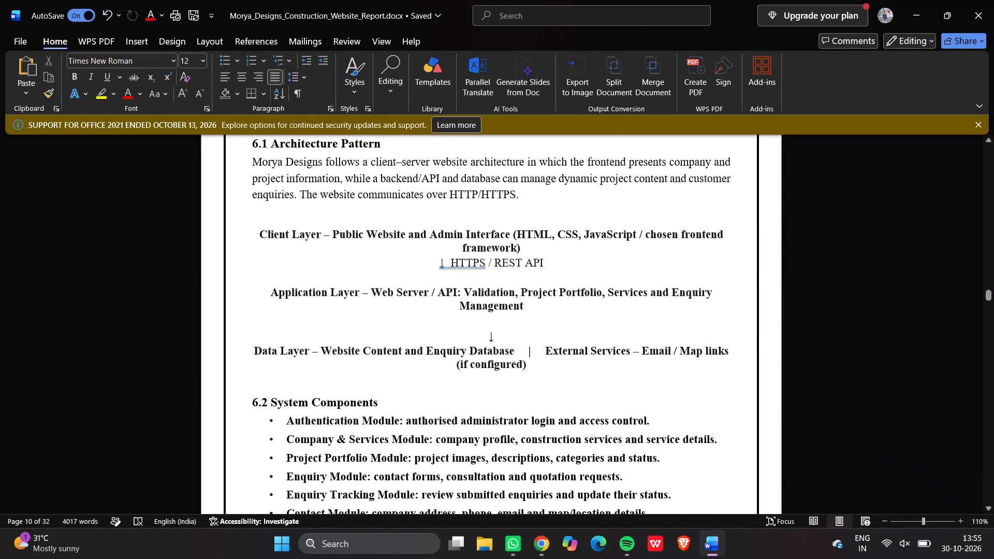
left_click_drag(260, 236, 546, 383)
key("ctrl+c")
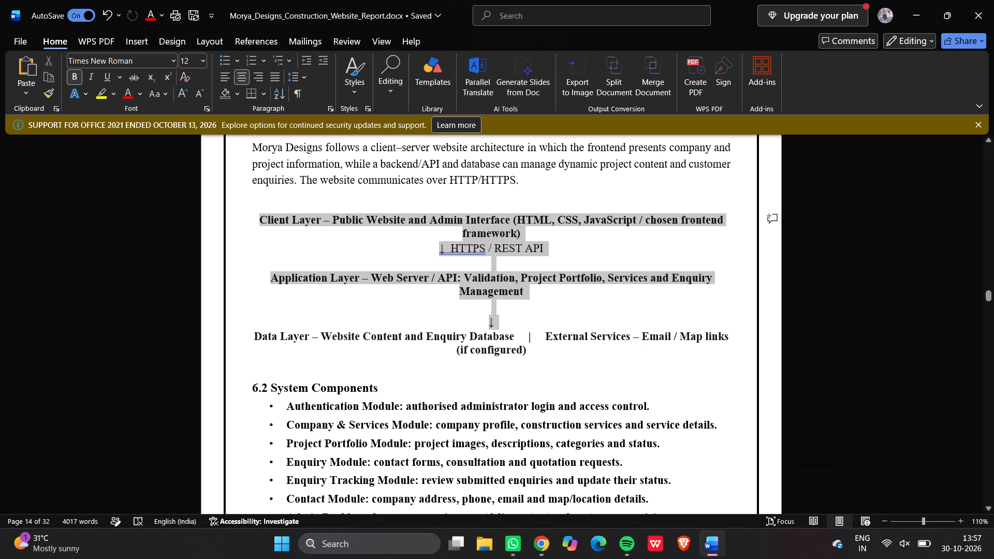
left_click_drag(532, 340, 543, 357)
key("BackSpace")
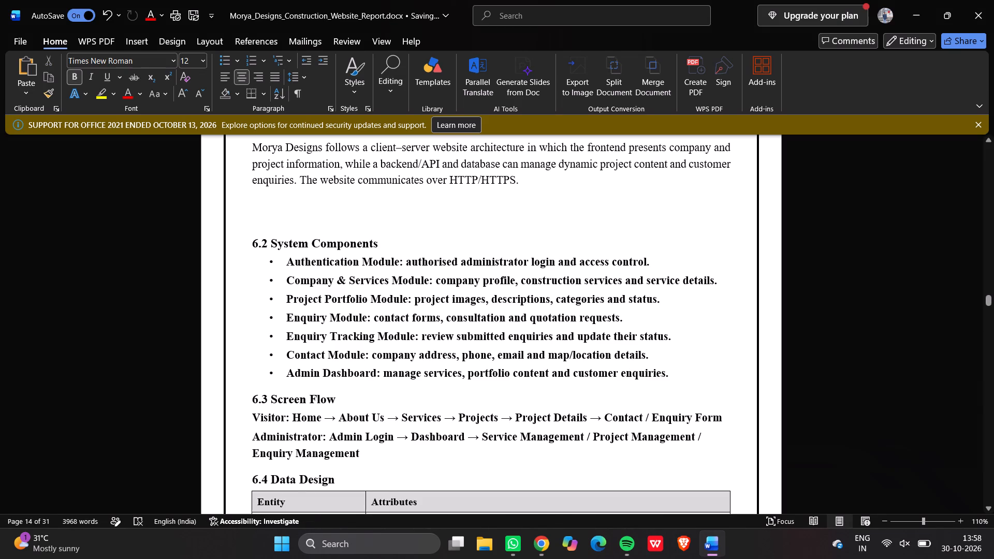
Add about 20 blank lines between the 6.1 Architecture Pattern paragraph and 6.2 System Components, making room for the diagram on page 14.
key("Return")
key("Return")
key("Return")
key("Return")
key("Return")
key("Return")
key("Return")
key("Return")
key("Return")
key("Return")
key("Return")
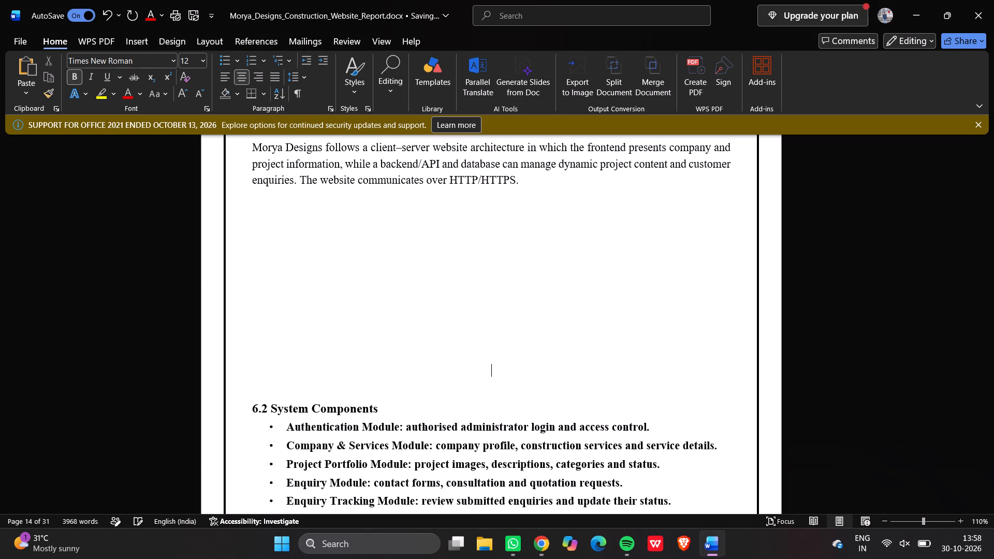
key("Return")
key("Return")
key("Return")
key("Return")
scroll(492, 178, "down", 1)
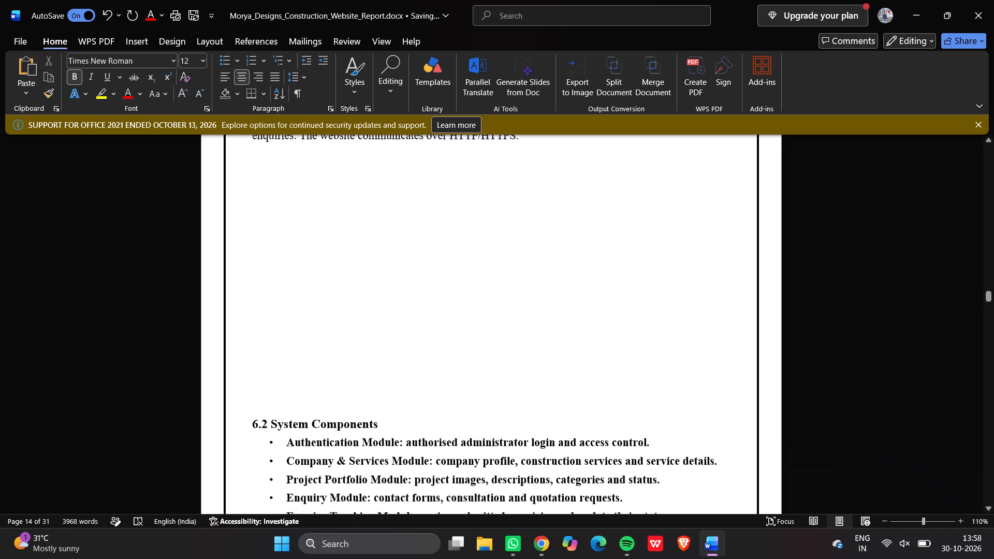
scroll(492, 178, "down", 1)
key("Return")
key("Return")
key("Return")
key("Return")
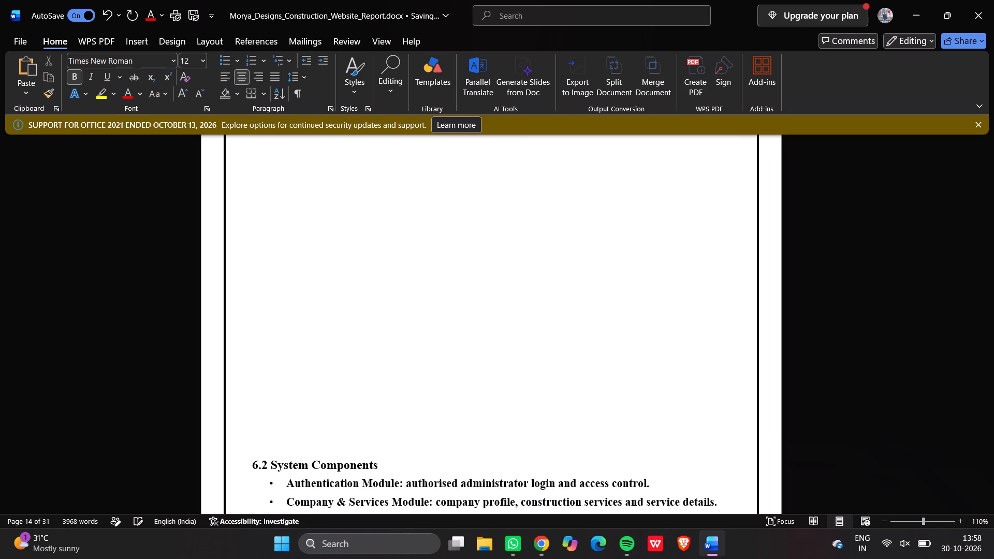
scroll(518, 208, "down", 1)
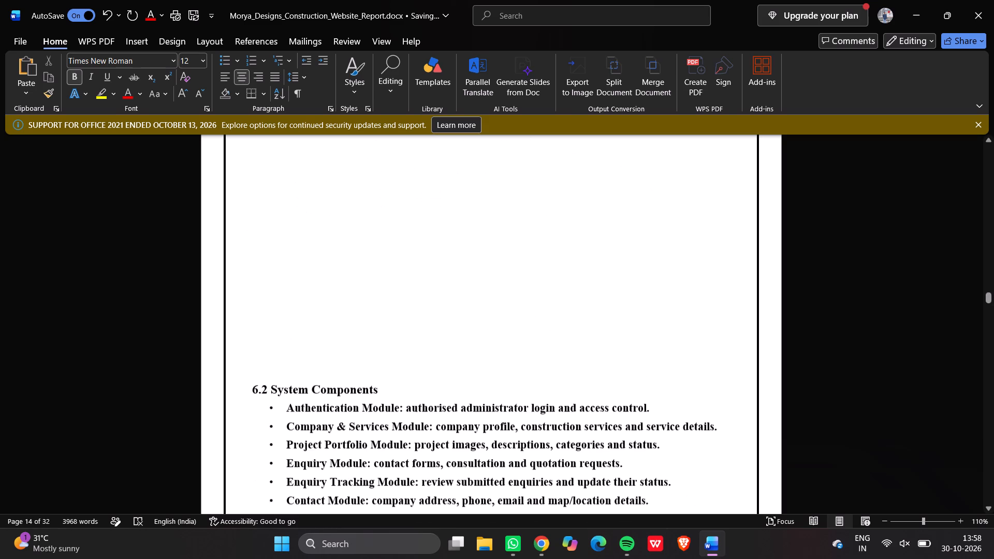
scroll(518, 208, "down", 1)
key("Return")
key("Return")
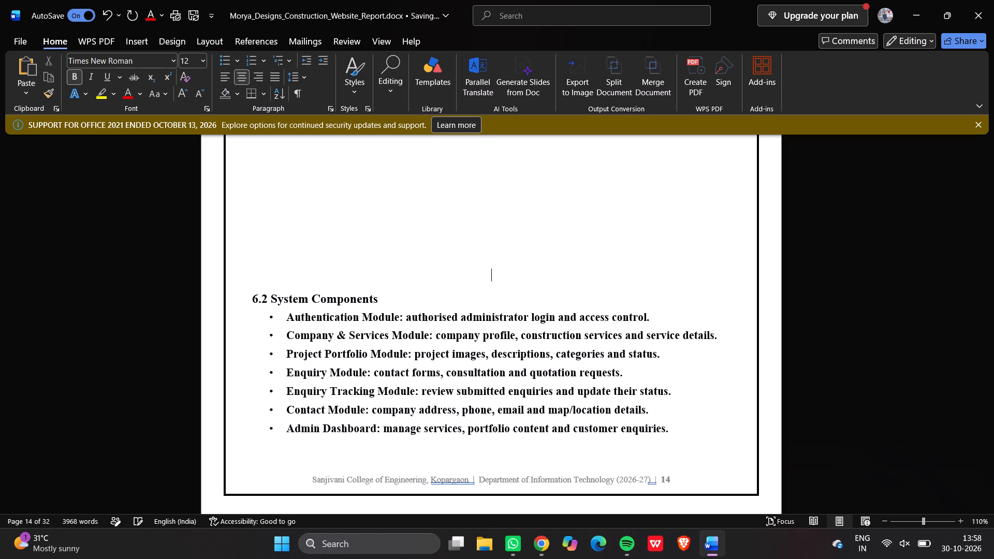
key("BackSpace")
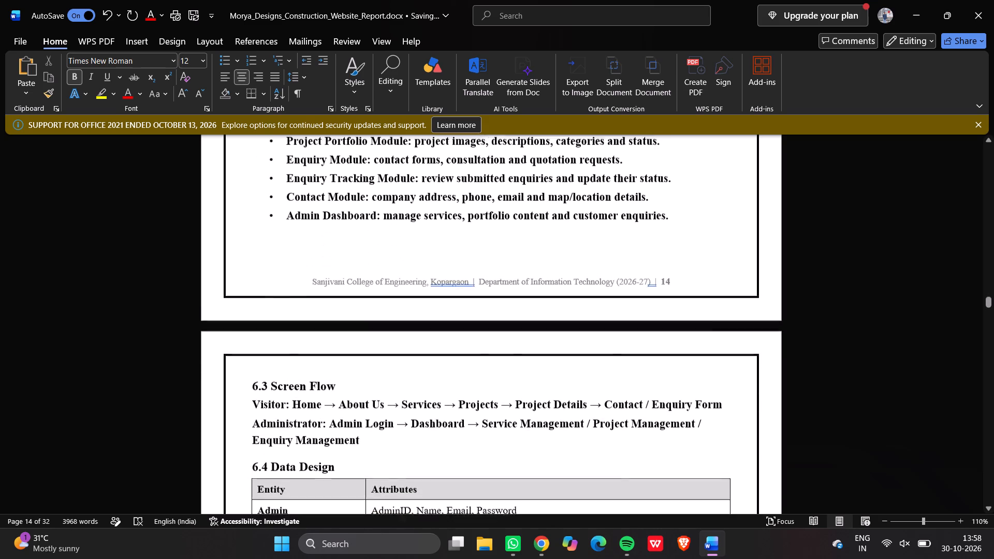
scroll(518, 208, "up", 1)
scroll(518, 208, "down", 1)
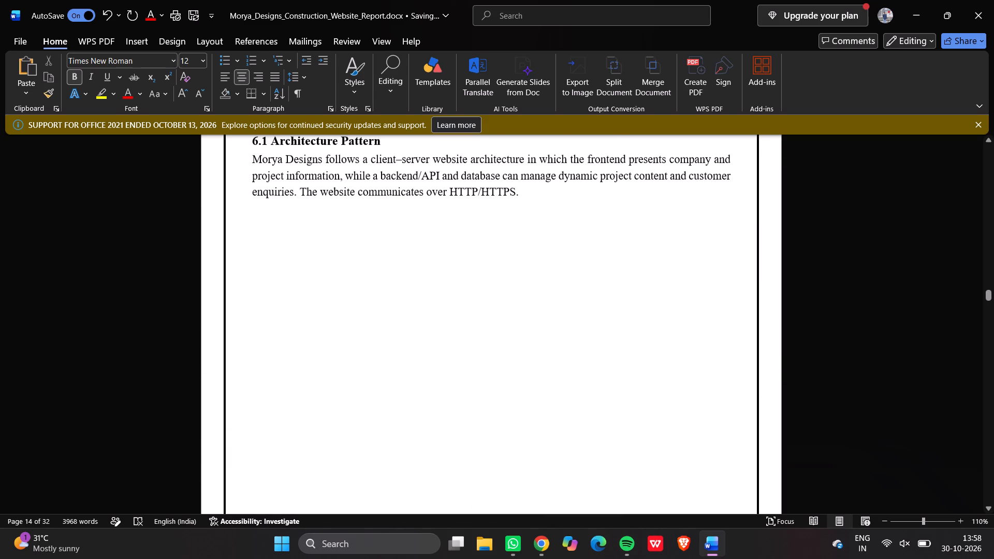
Draw a large rectangle shape in the blank space between the 6.1 Architecture Pattern paragraph and the 6.2 System Components heading.
left_click(141, 33)
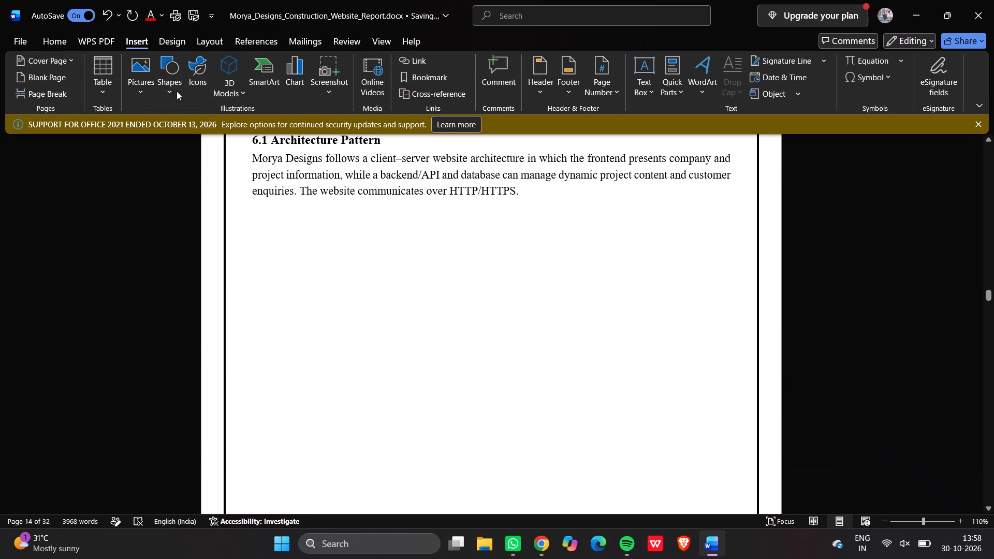
left_click(171, 91)
left_click(209, 129)
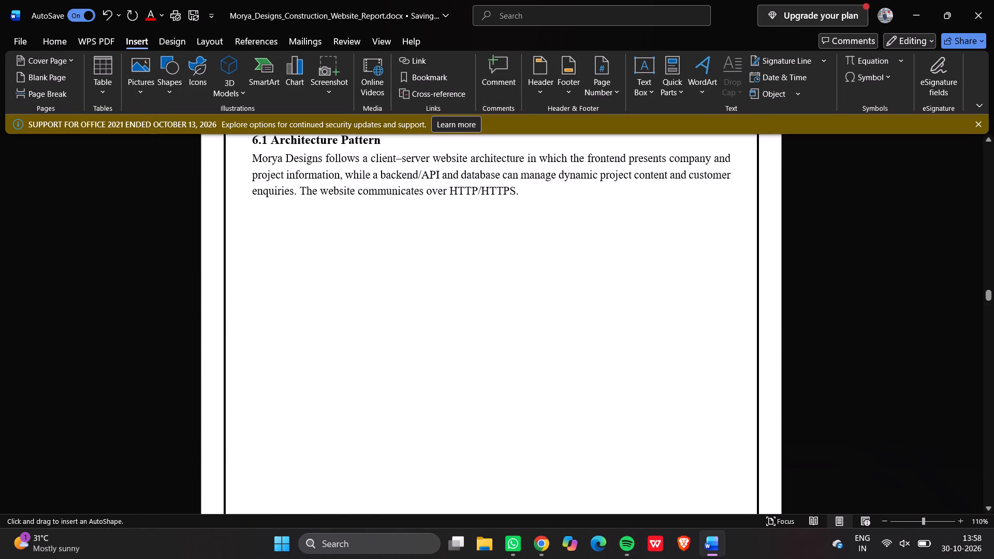
scroll(416, 225, "down", 1)
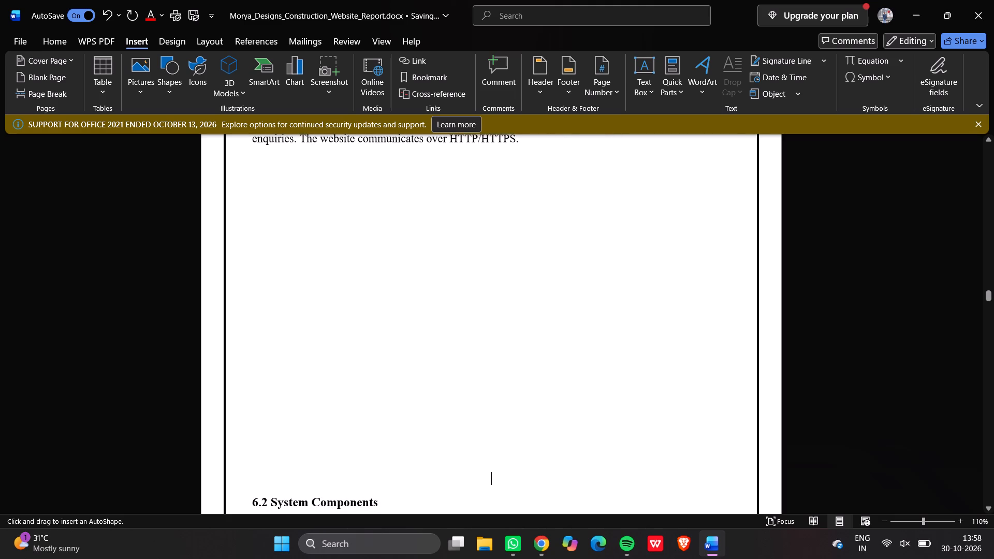
left_click(257, 159)
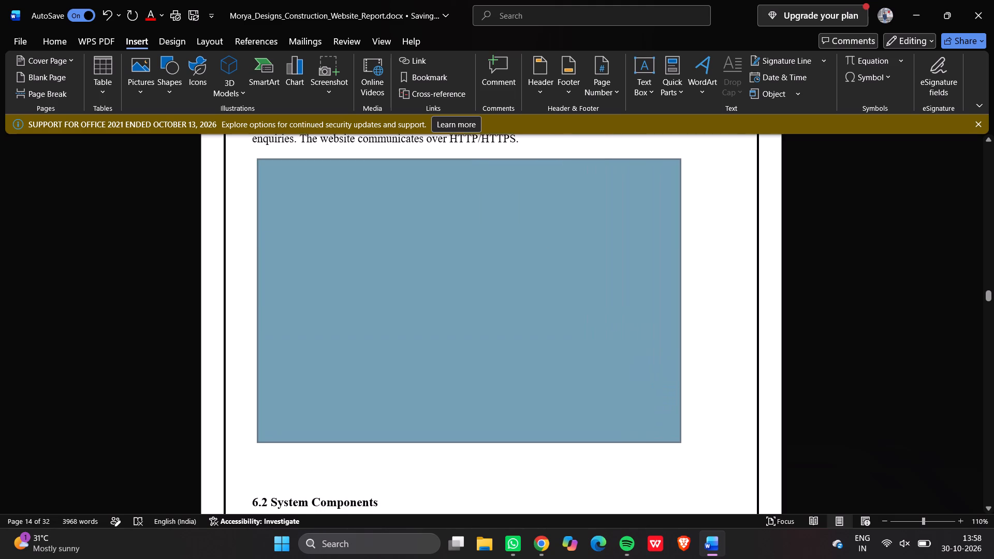
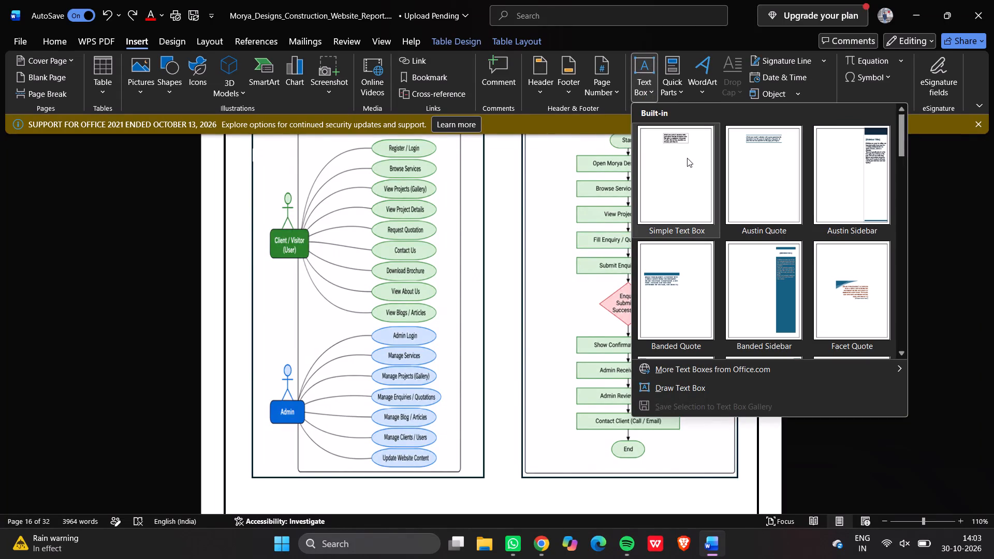
Draw a text box about 6.8 cm wide and 1.1 cm high below the use case diagram on page 16.
left_click(736, 382)
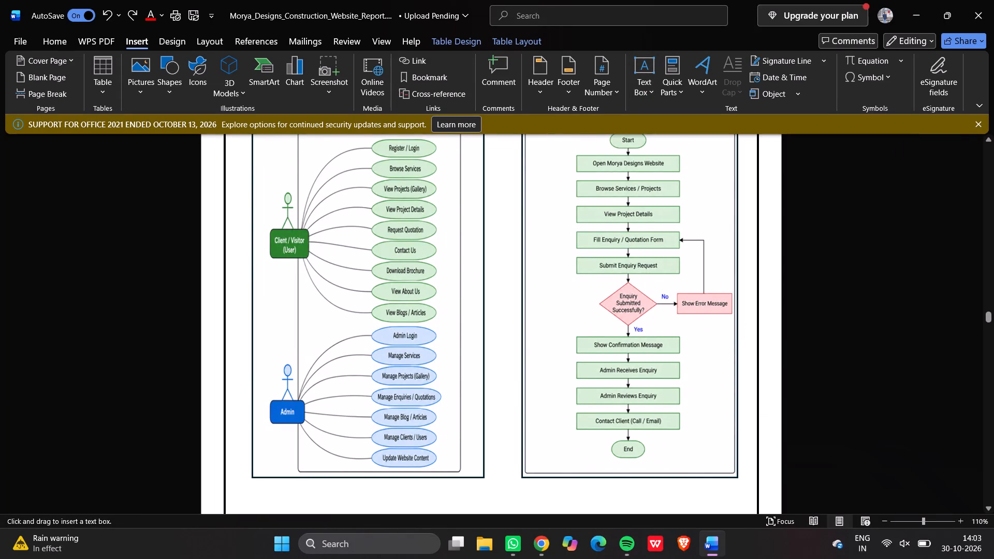
scroll(634, 332, "down", 1)
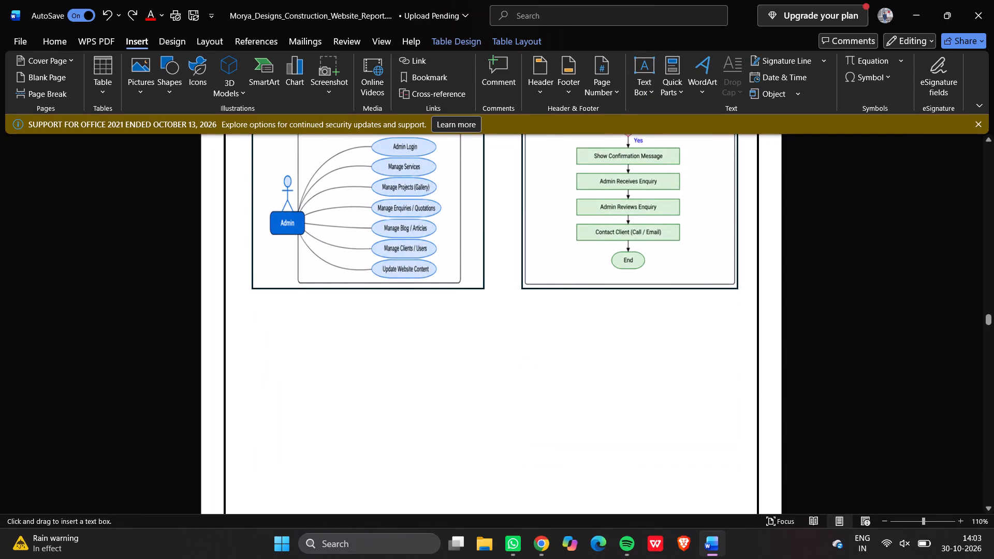
left_click_drag(274, 317, 458, 350)
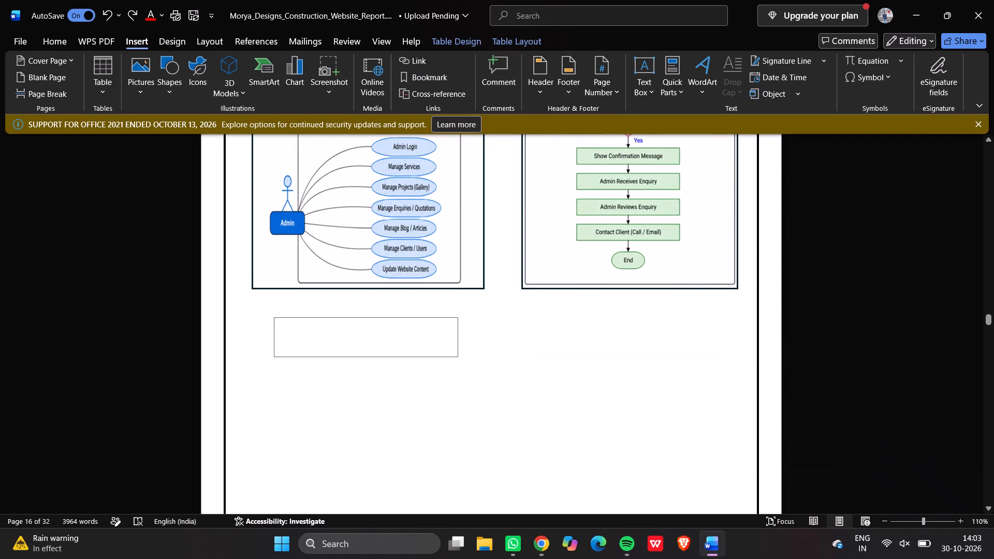
left_click_drag(458, 350, 458, 347)
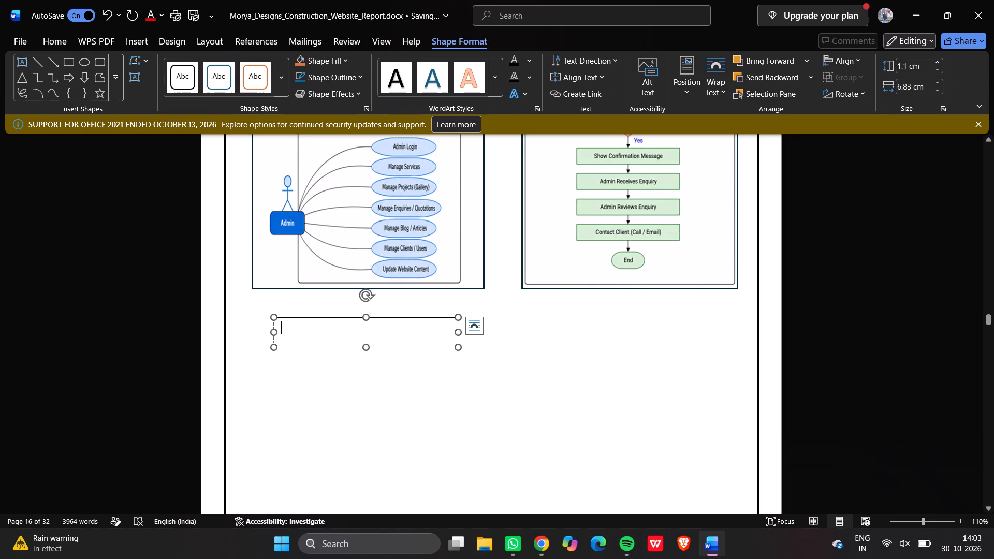
Look through the Chapter 6 pages from 6.1 Architecture Pattern to the sequence diagram, checking figures, captions and their numbering.
scroll(391, 331, "down", 2)
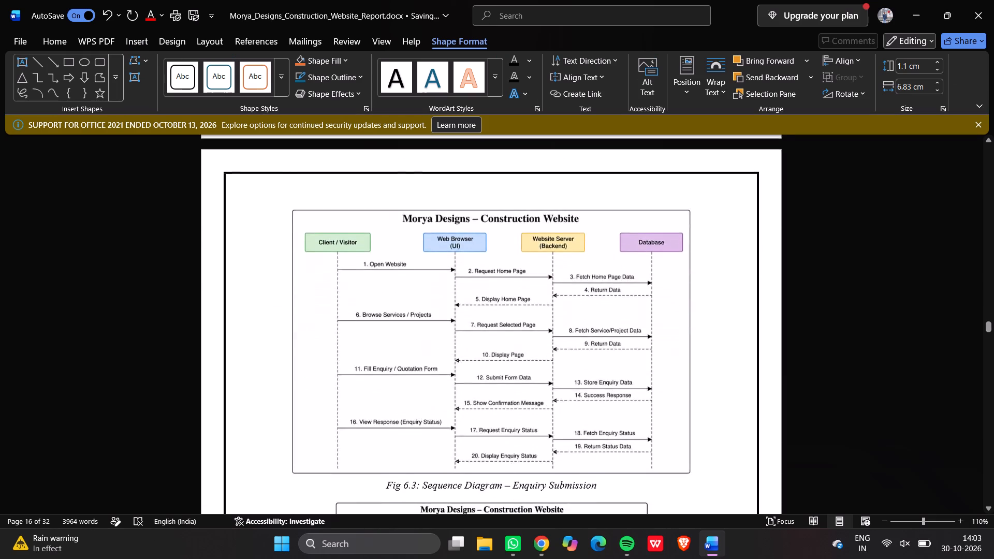
scroll(391, 331, "up", 2)
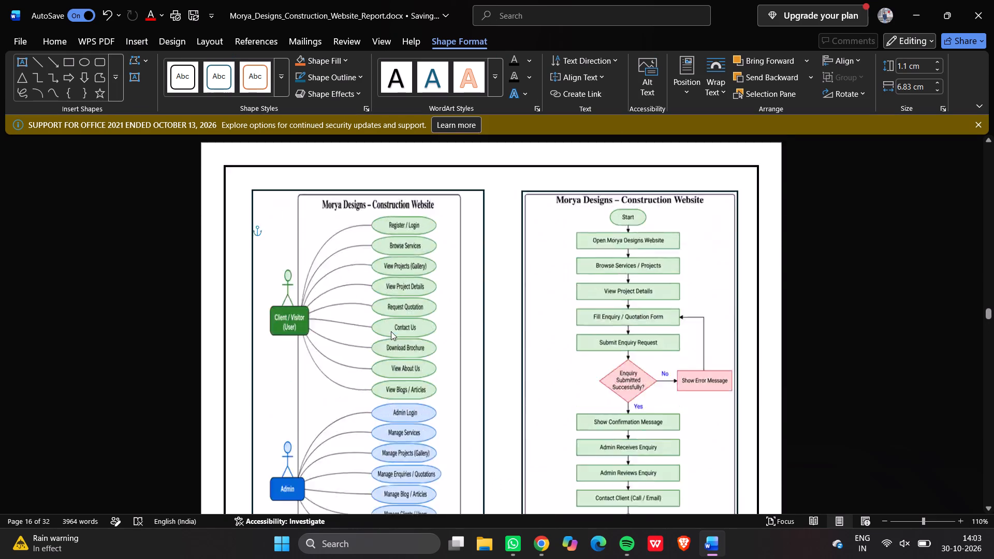
scroll(391, 331, "up", 2)
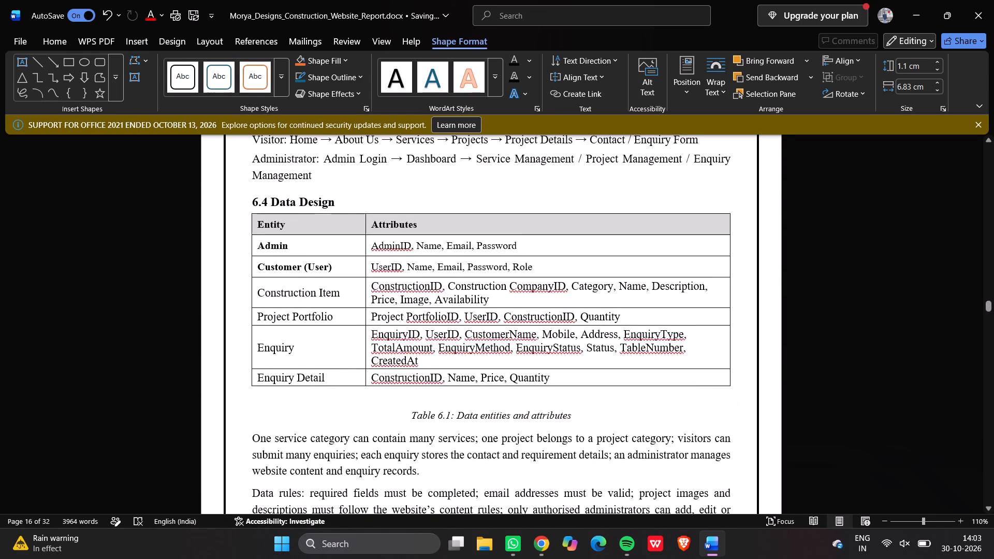
scroll(391, 331, "up", 3)
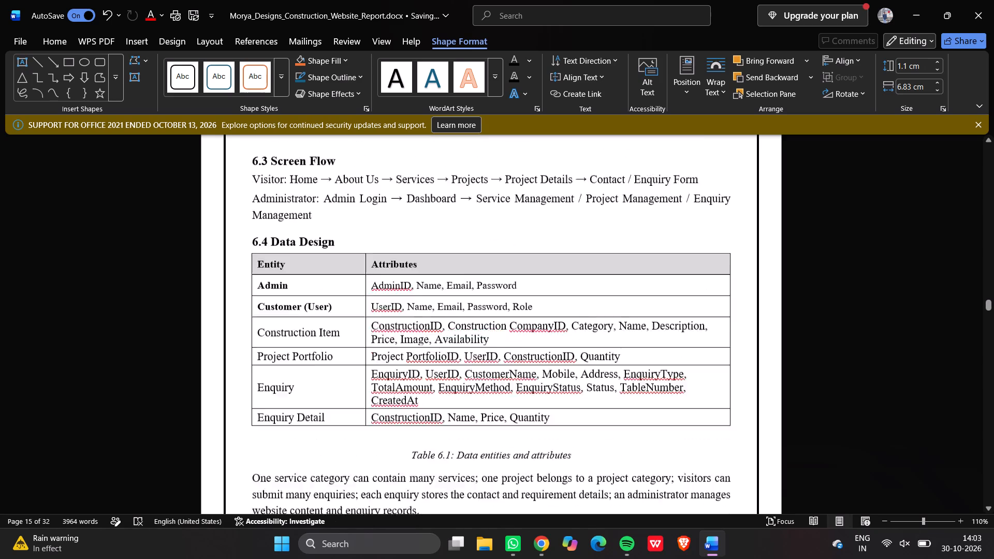
scroll(391, 331, "up", 4)
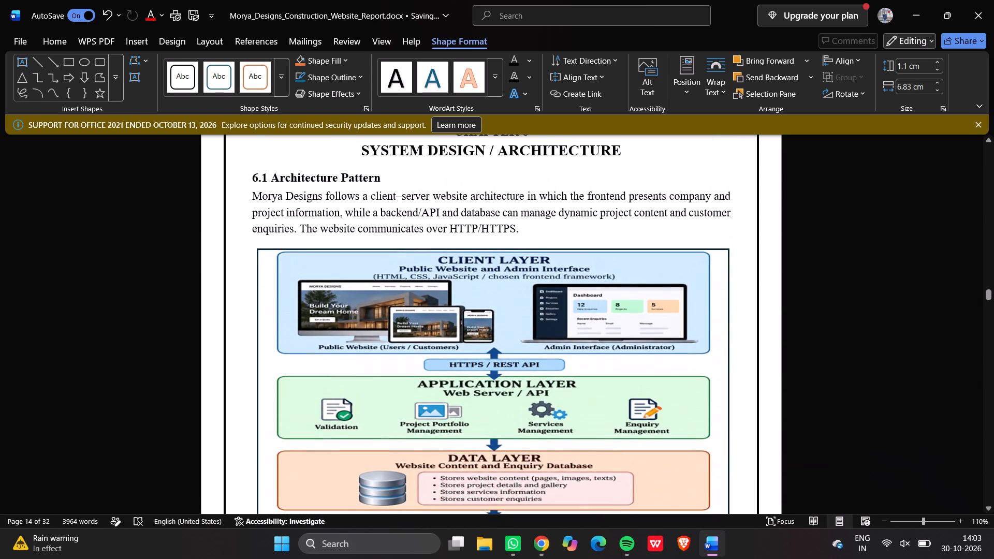
scroll(391, 331, "down", 1)
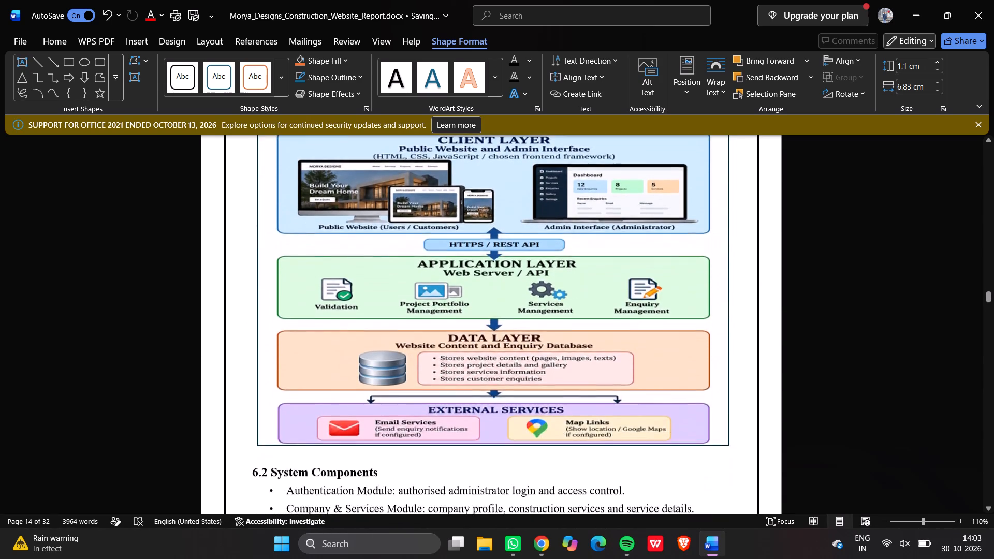
scroll(391, 331, "down", 2)
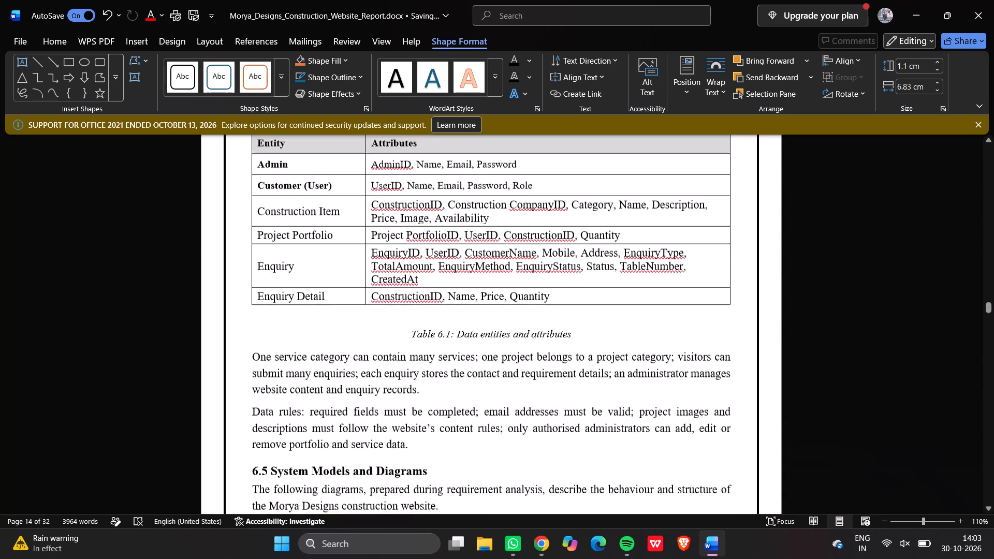
scroll(391, 331, "down", 2)
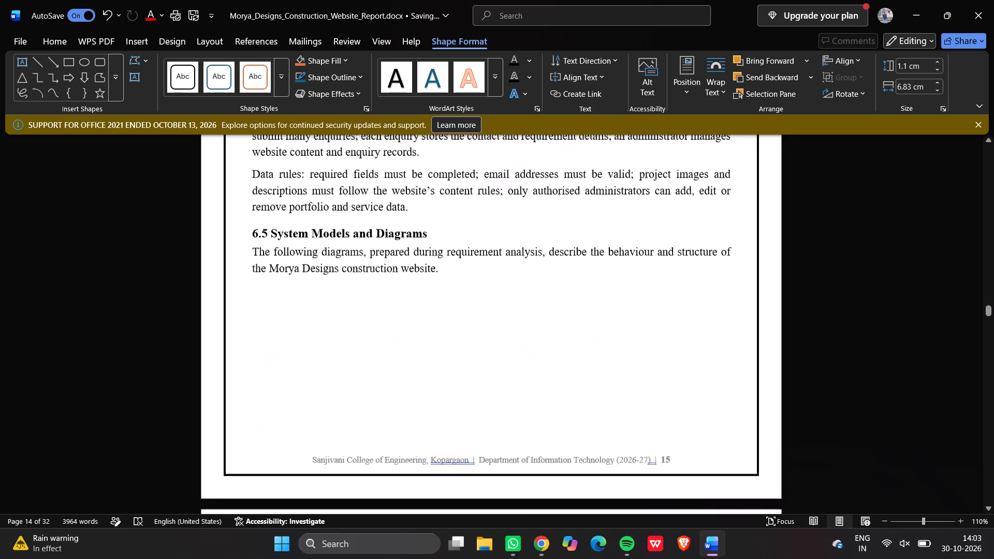
scroll(391, 331, "down", 3)
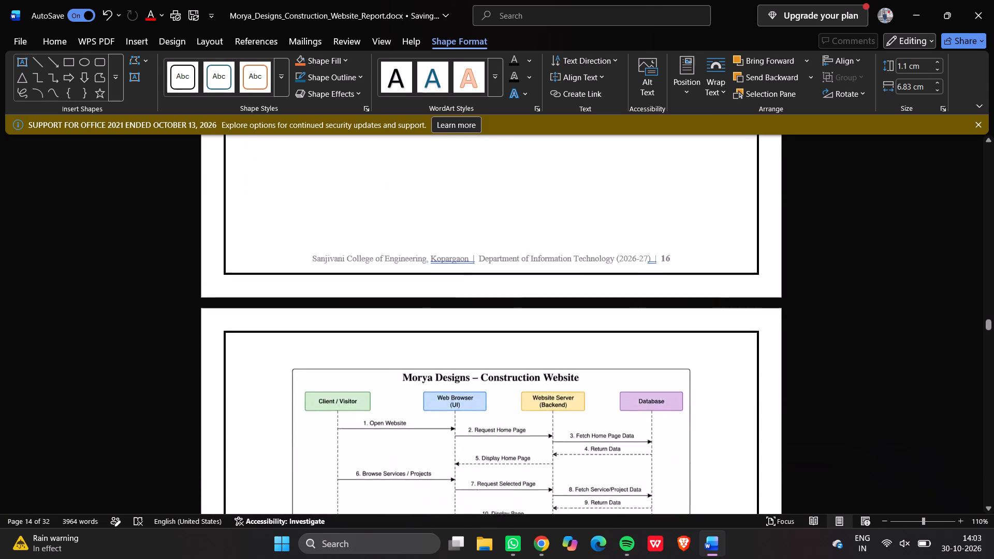
scroll(391, 331, "down", 1)
scroll(391, 331, "up", 1)
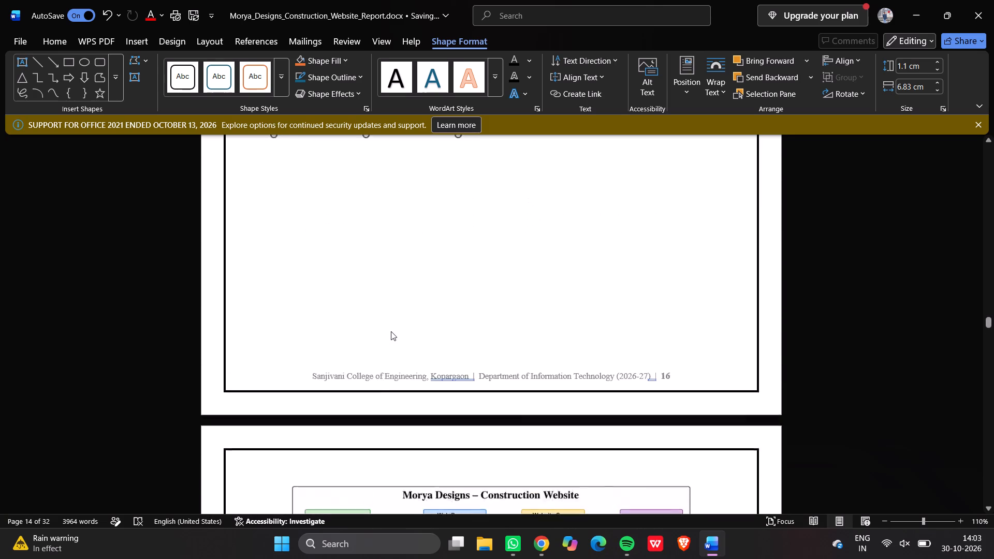
scroll(391, 331, "up", 1)
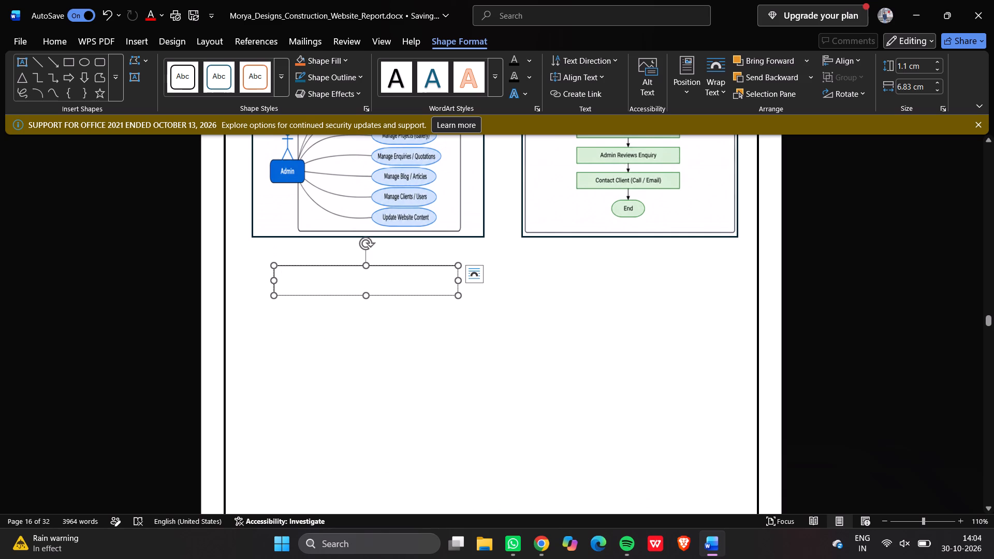
scroll(352, 215, "up", 1)
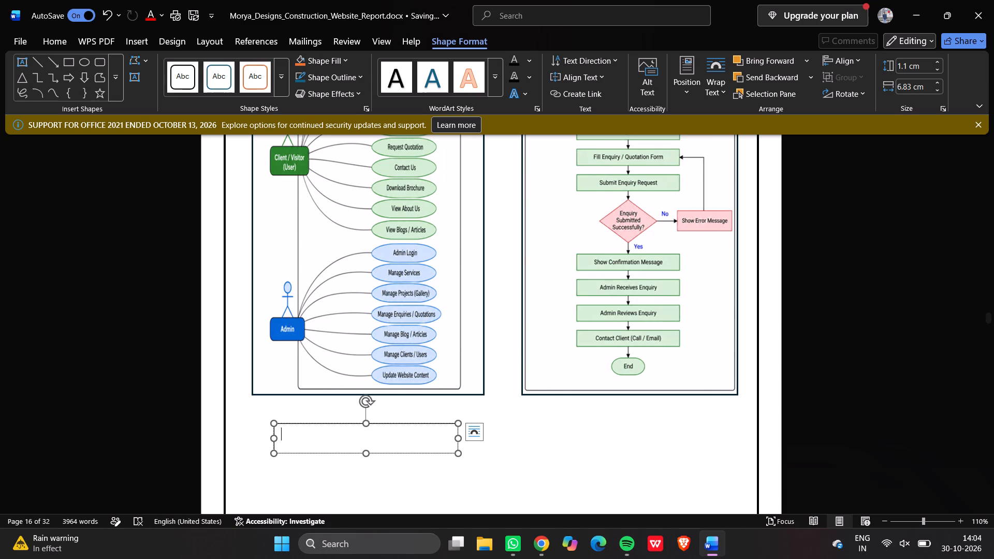
Switch to ChatGPT in Chrome and check the diagram names in the Morya Designs Report chat.
left_click(539, 546)
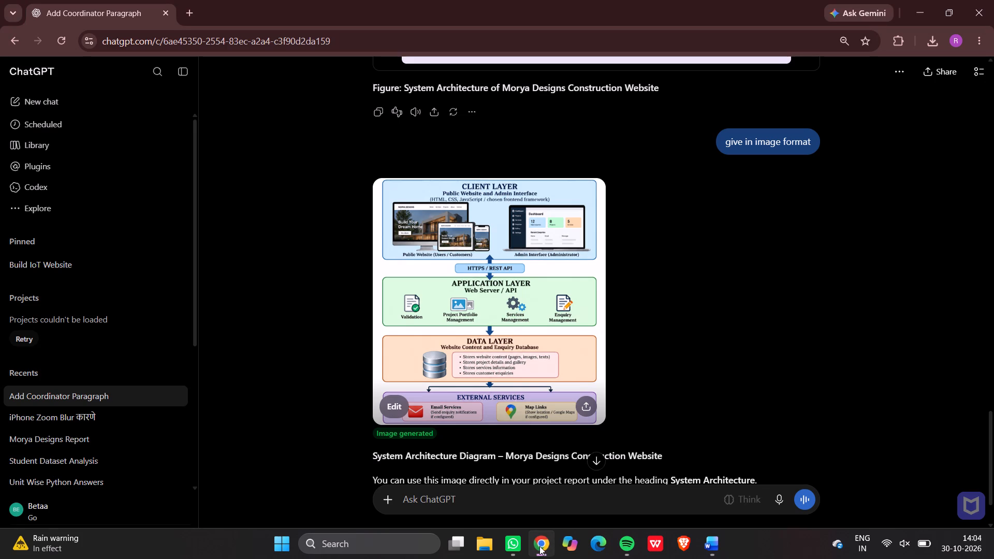
left_click(109, 435)
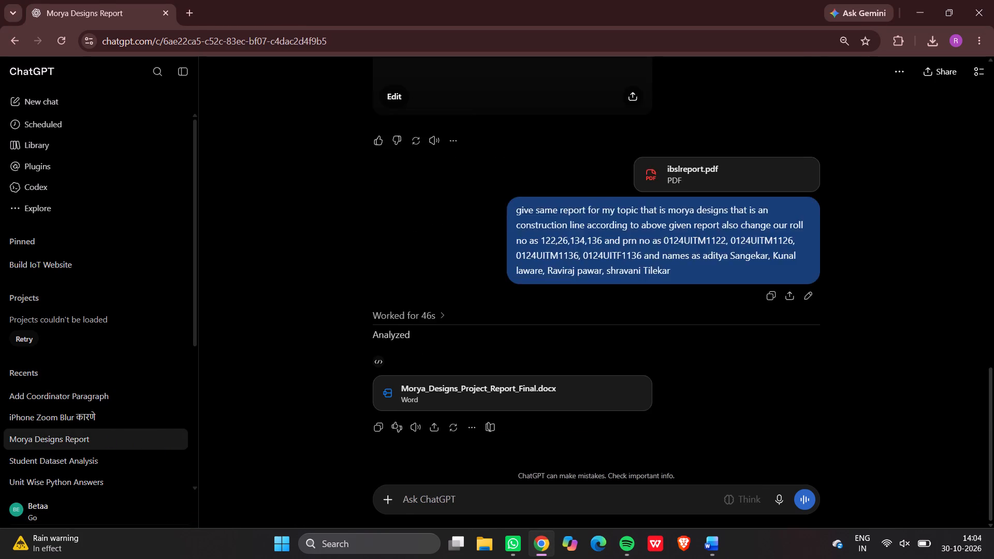
scroll(700, 202, "up", 5)
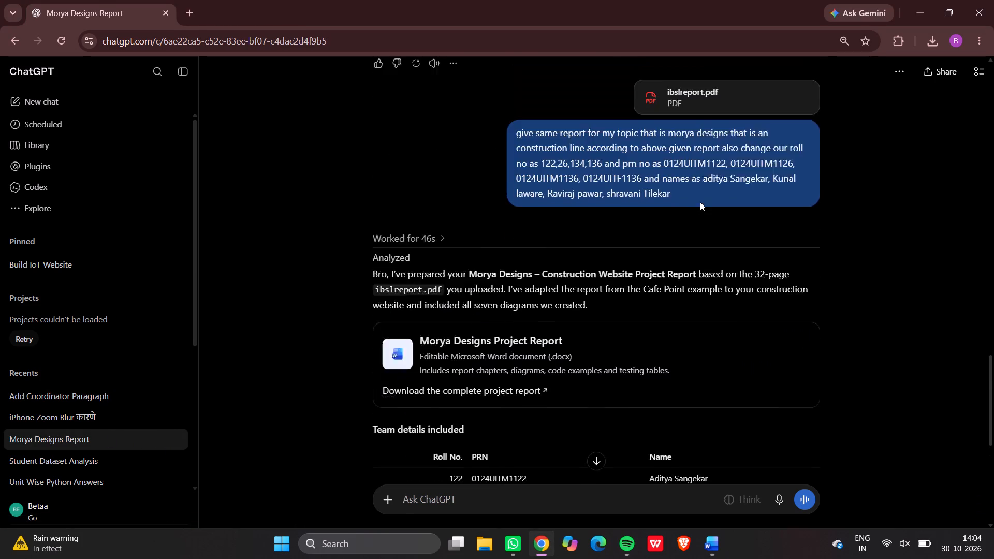
scroll(700, 202, "up", 5)
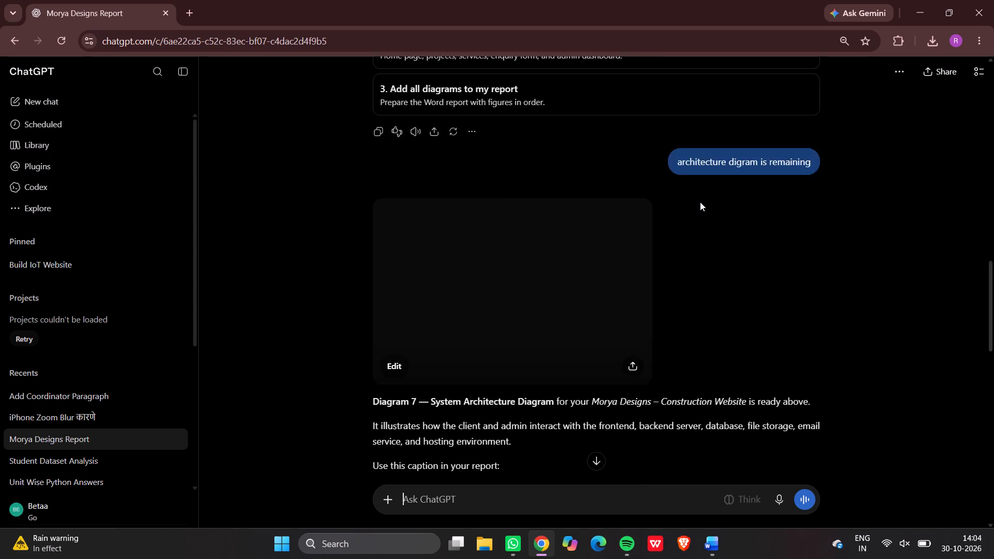
scroll(700, 202, "up", 8)
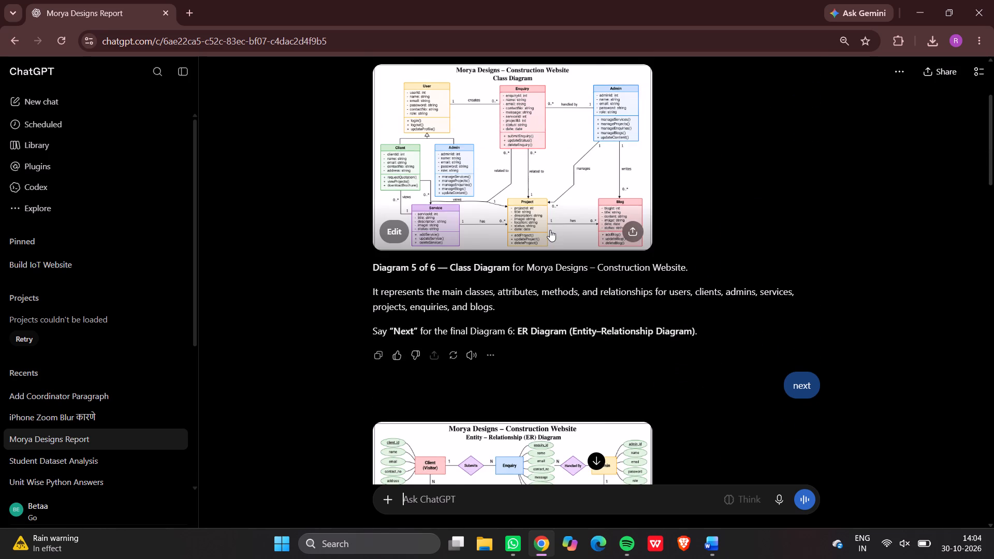
scroll(550, 230, "up", 8)
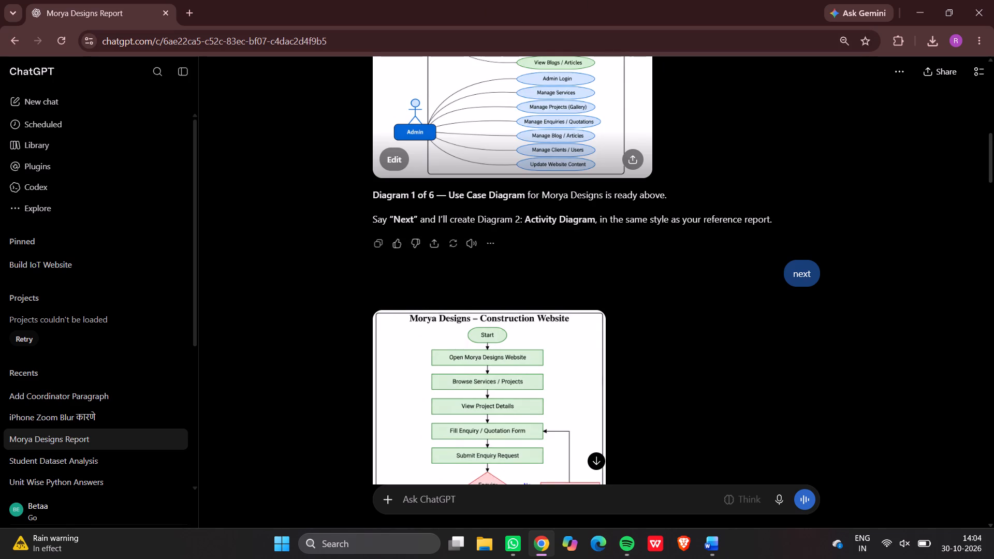
scroll(535, 224, "down", 3)
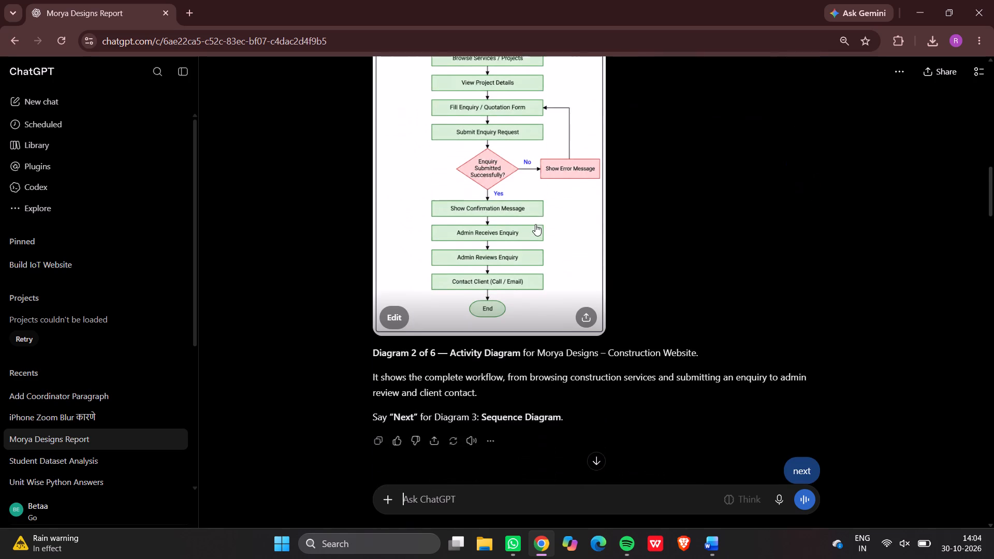
scroll(535, 224, "down", 1)
scroll(535, 224, "right", 1)
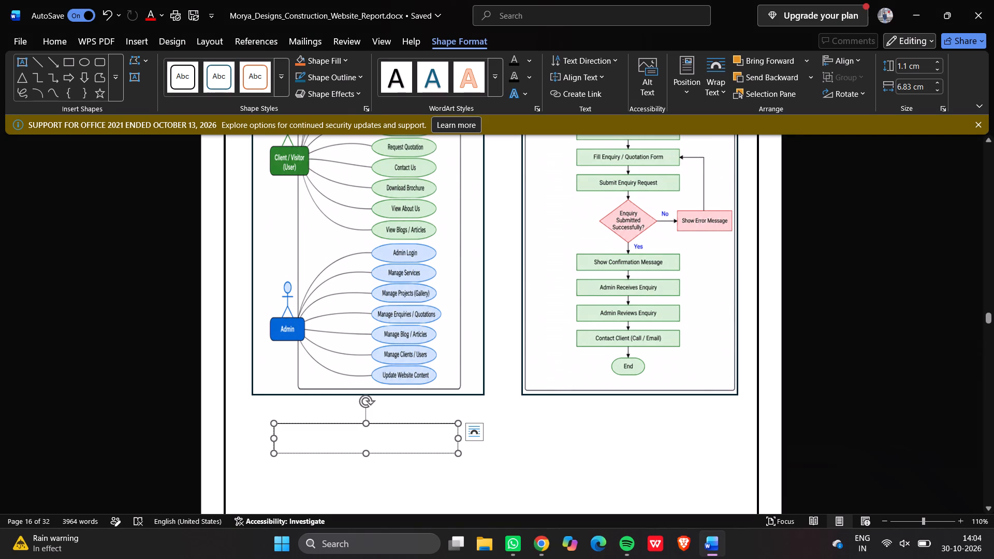
Switch back to Word and enter the caption "6.1 Use Case Diagram" in the text box under the use case diagram.
key("9")
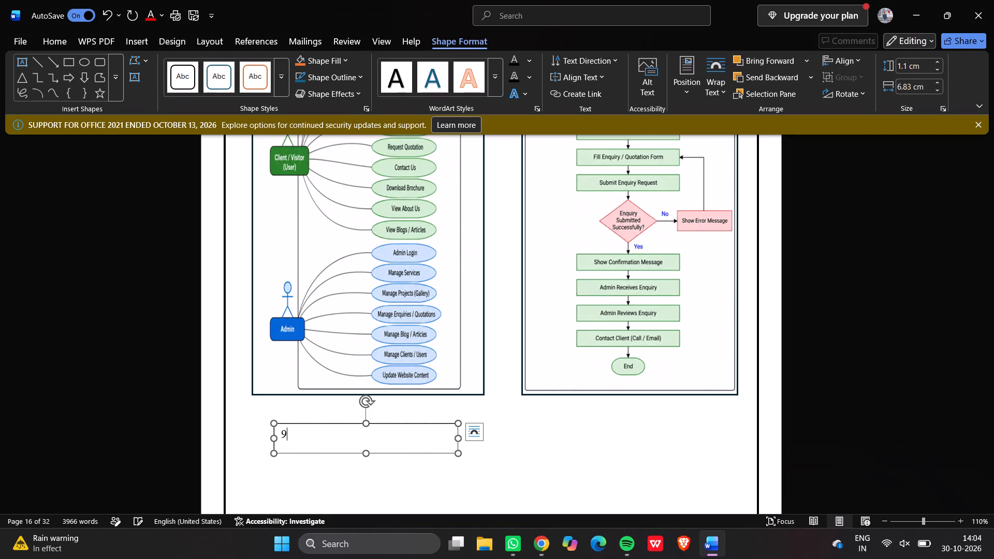
key("BackSpace")
type("6.1")
key("space")
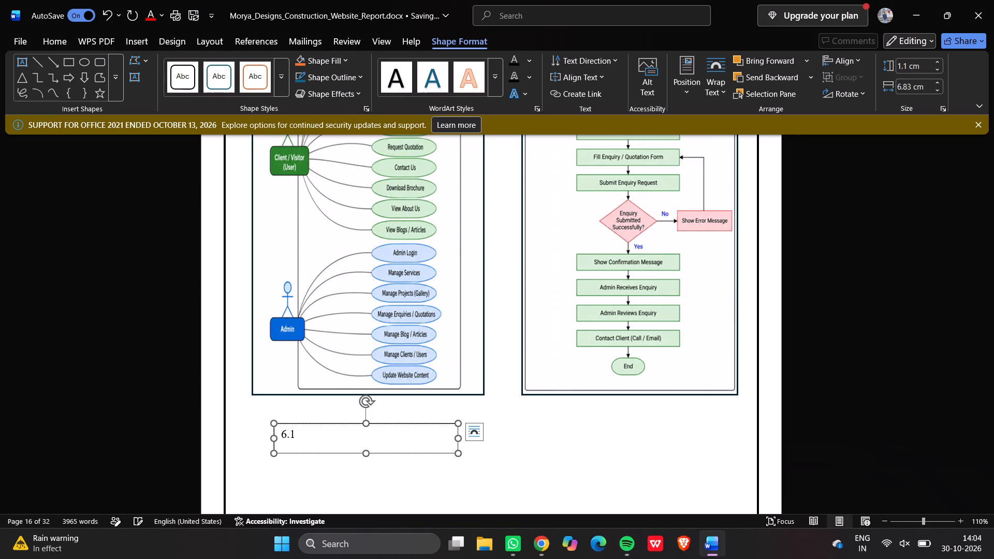
type("Use Cadse =")
key("BackSpace")
key("BackSpace")
key("BackSpace")
key("BackSpace")
key("BackSpace")
key("e")
key("BackSpace")
type("sw")
key("space")
key("BackSpace")
key("BackSpace")
type("e Diagram")
key("space")
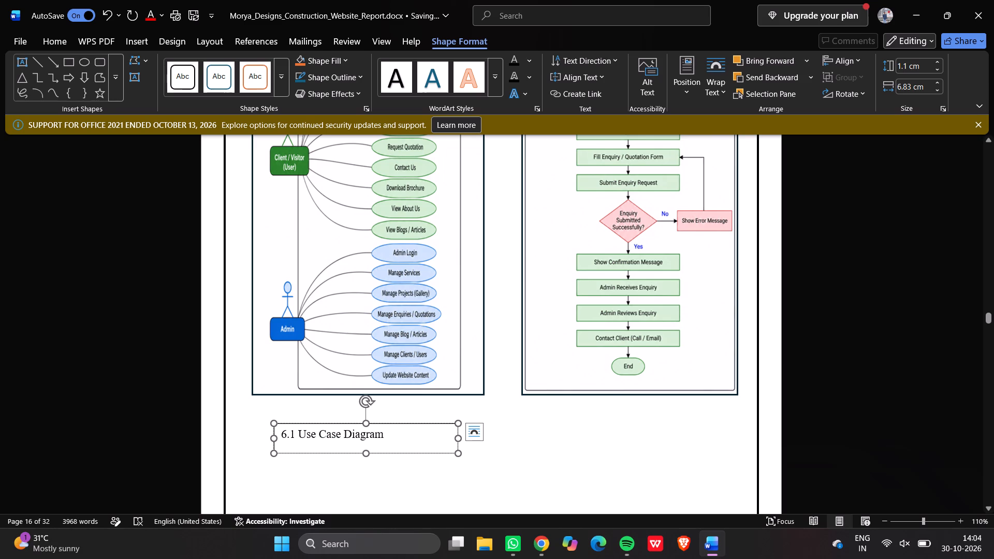
Italicise the "6.1 Use Case Diagram" caption text.
left_click_drag(280, 437, 397, 443)
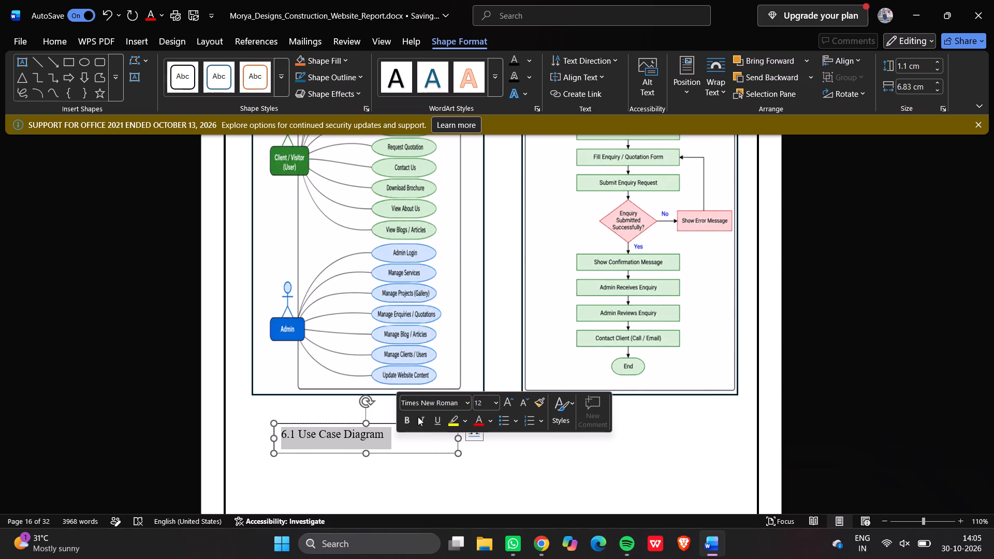
left_click(419, 417)
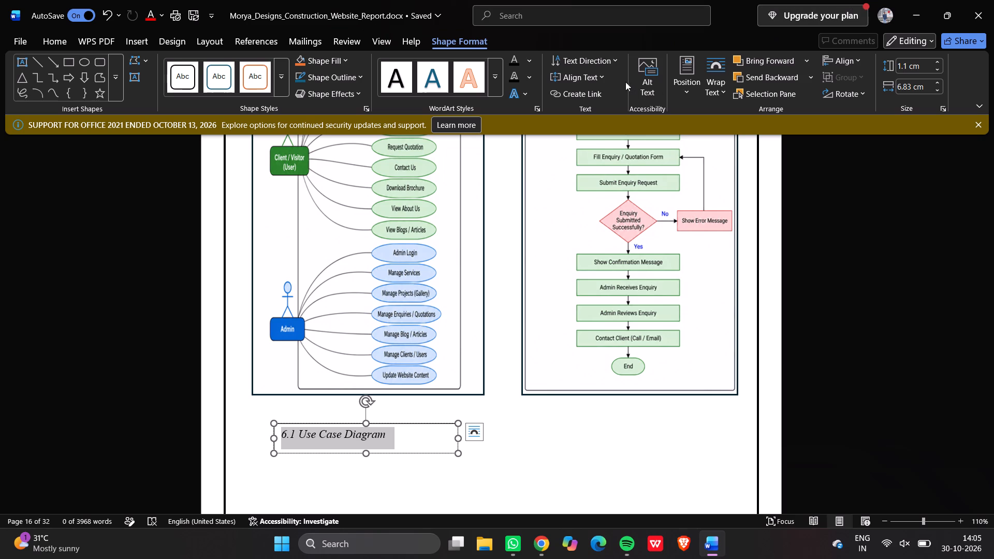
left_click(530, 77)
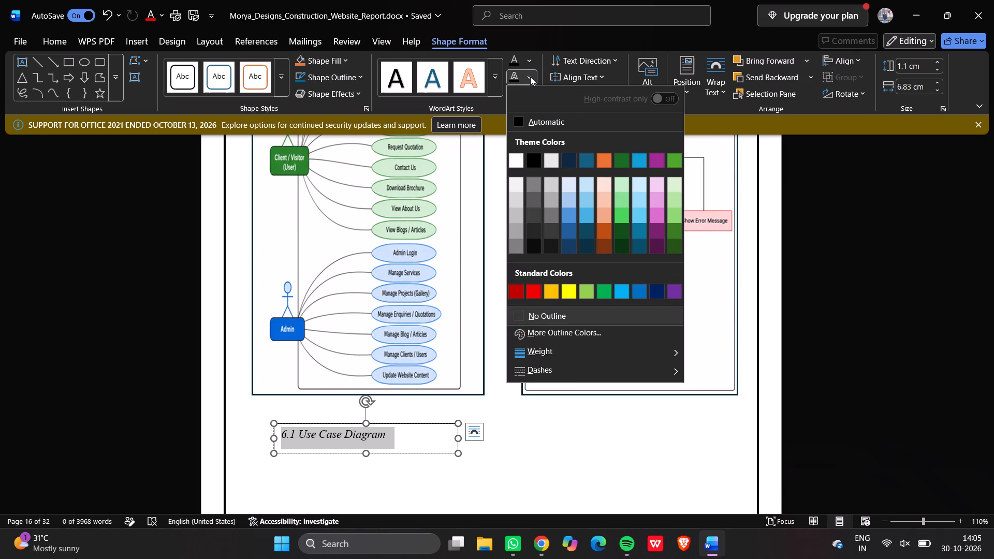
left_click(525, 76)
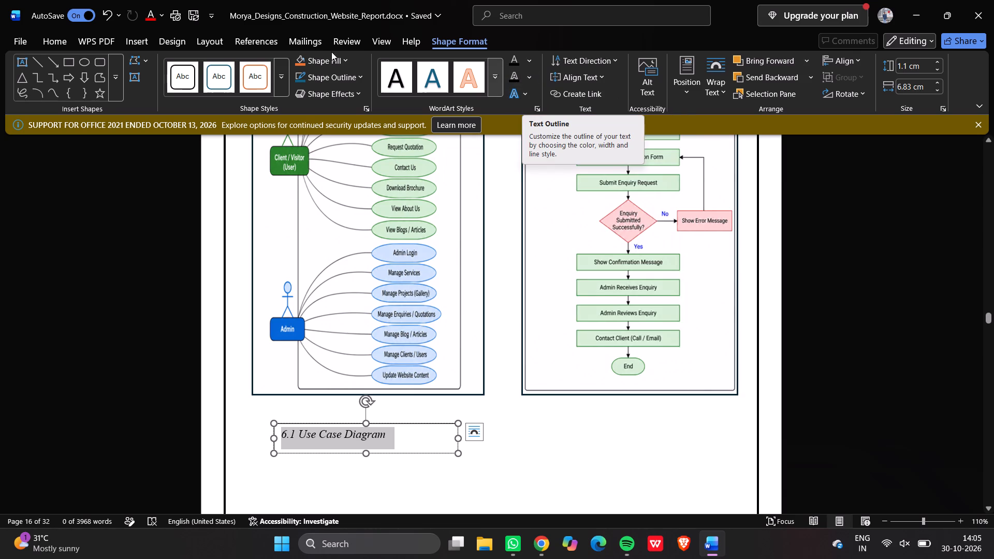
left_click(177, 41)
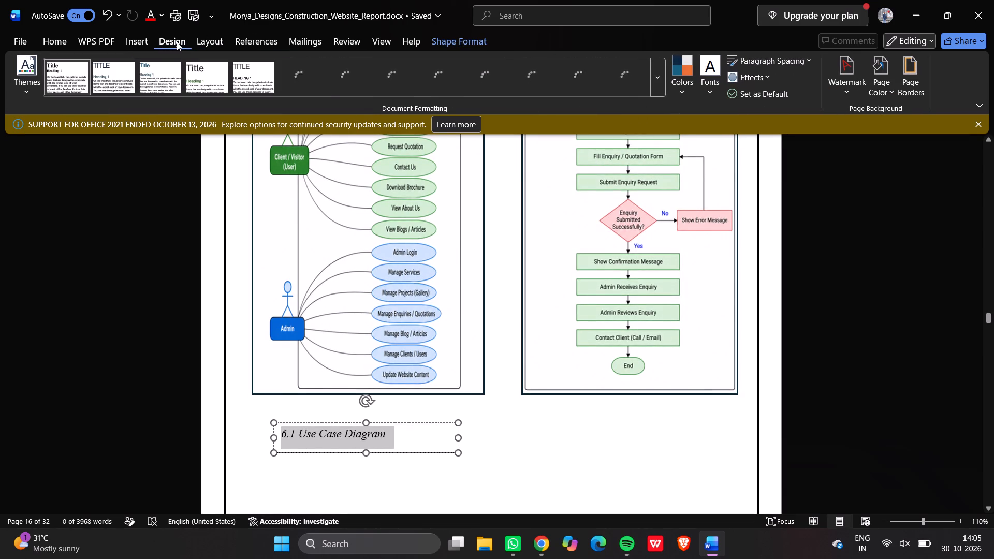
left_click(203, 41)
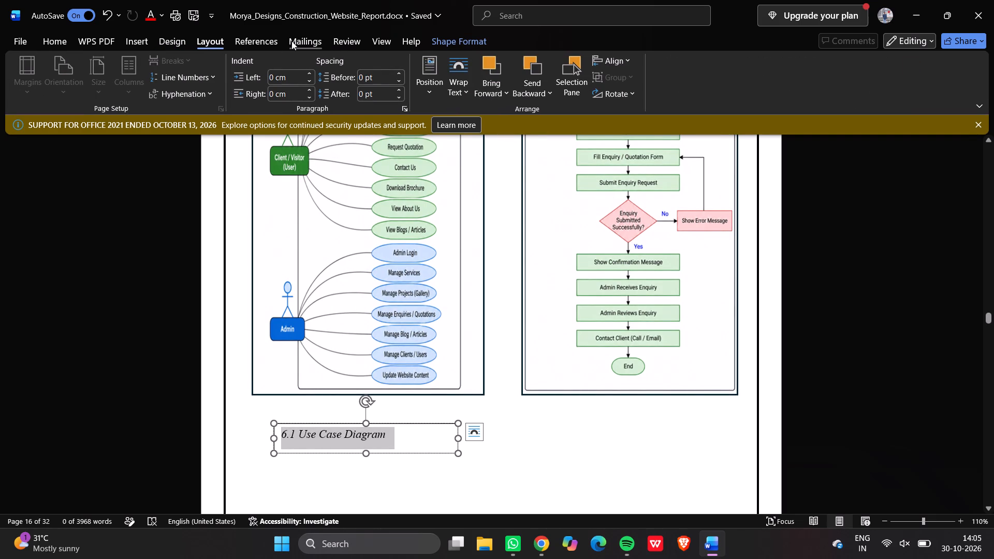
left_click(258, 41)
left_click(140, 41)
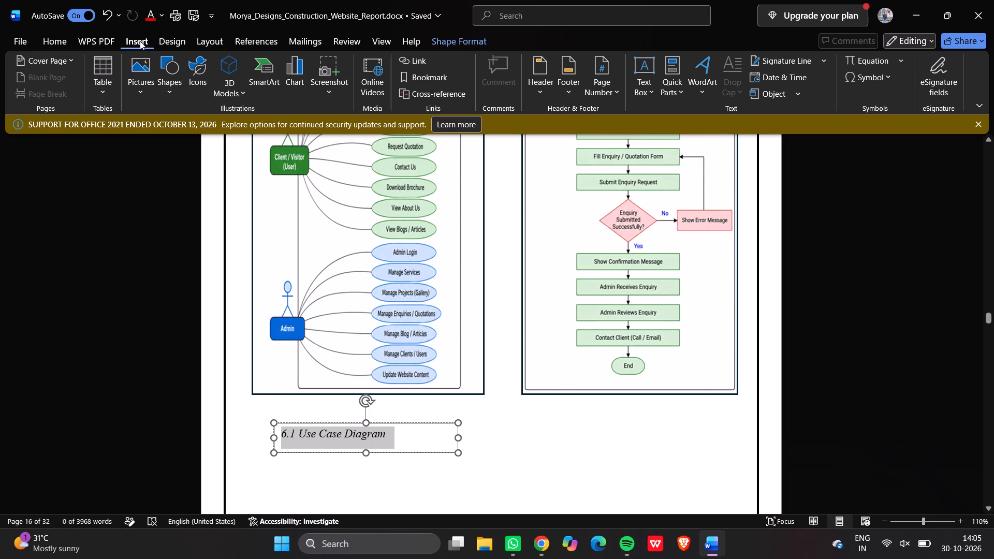
Remove the outline from the text box holding the "6.1 Use Case Diagram" caption.
right_click(441, 425)
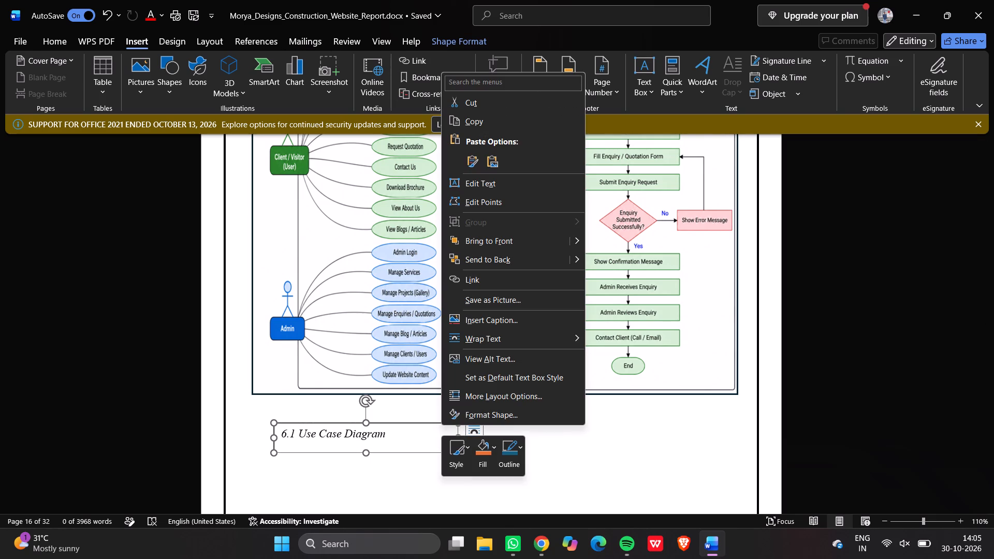
left_click(514, 450)
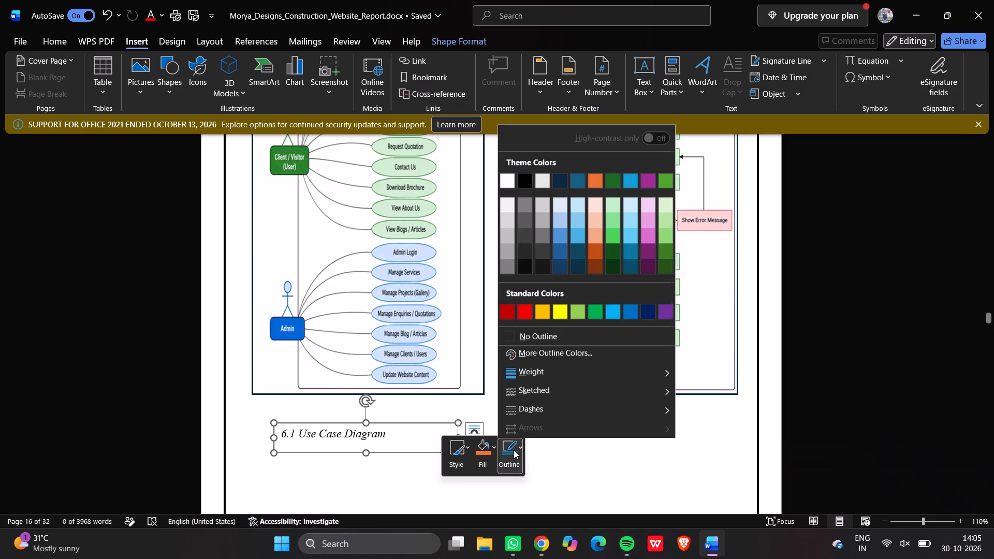
left_click(509, 333)
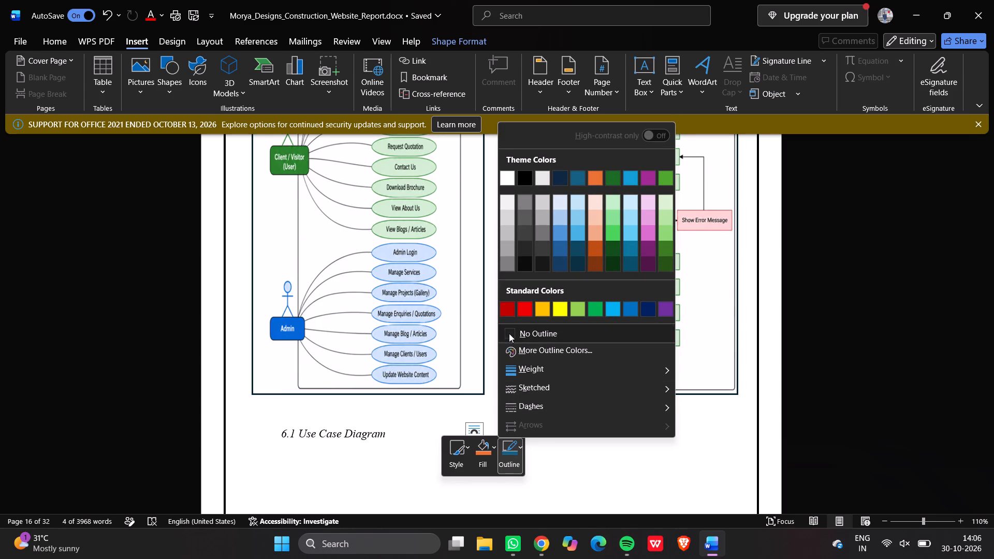
left_click(542, 433)
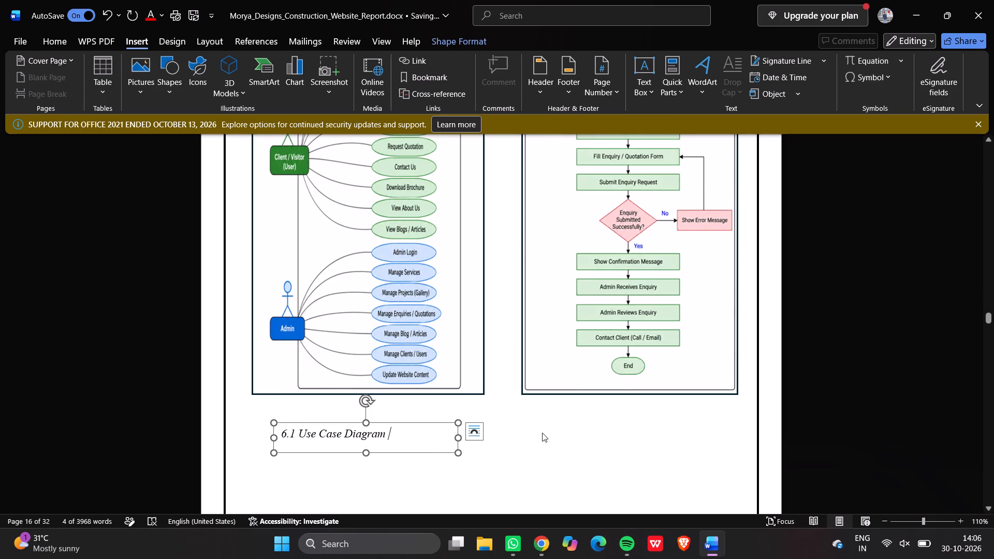
left_click(527, 458)
left_click(460, 488)
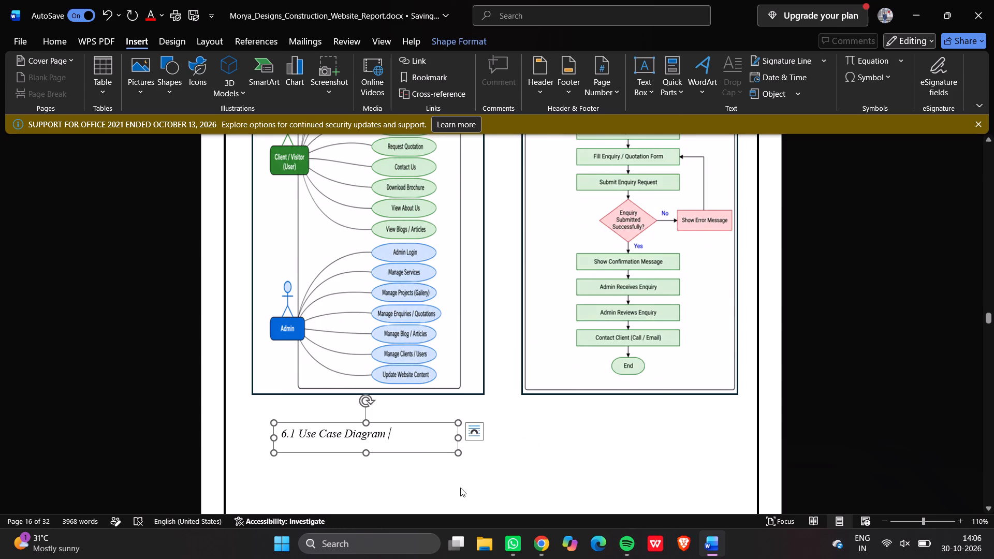
left_click(473, 371)
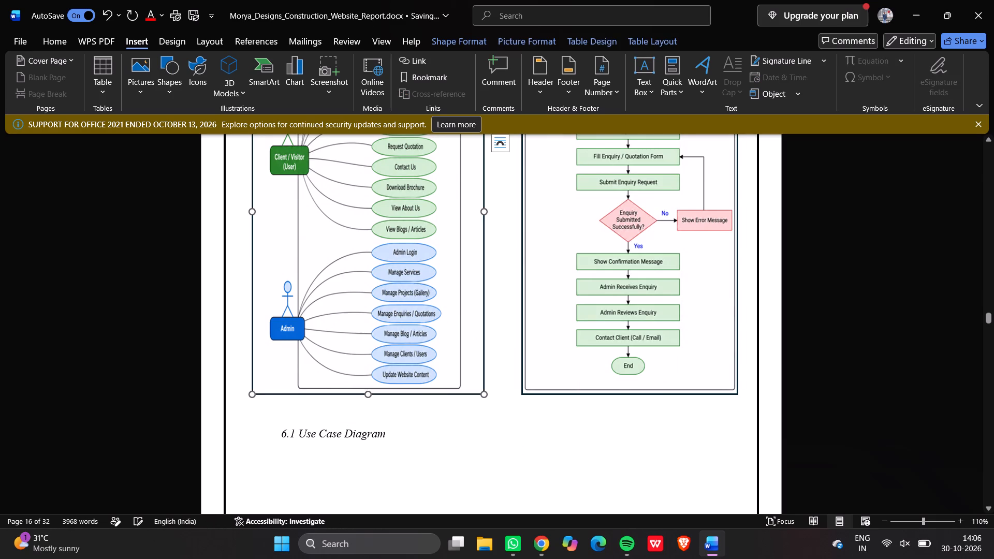
Indent the "6.1 Use Case Diagram" caption with nine leading spaces so it sits more centrally under the use case diagram.
left_click(280, 435)
key("space")
key("space")
key("space")
key("space")
key("space")
key("space")
key("space")
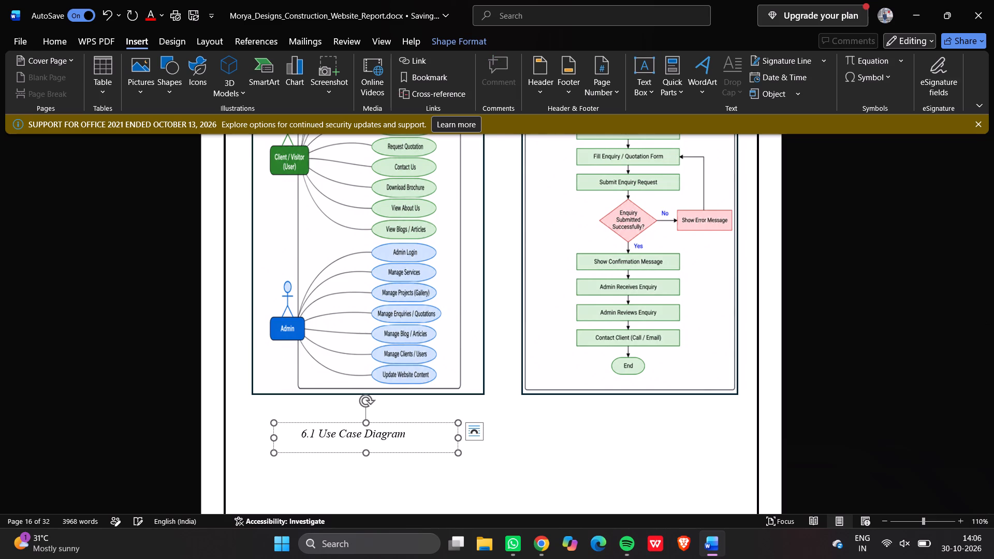
key("space")
key("space")
left_click(387, 476)
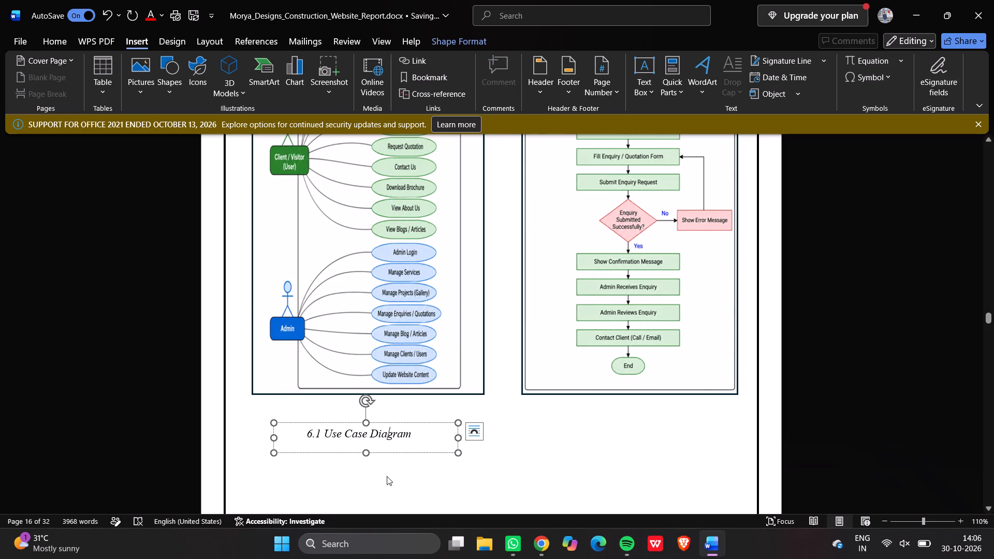
left_click(485, 476)
left_click(441, 368)
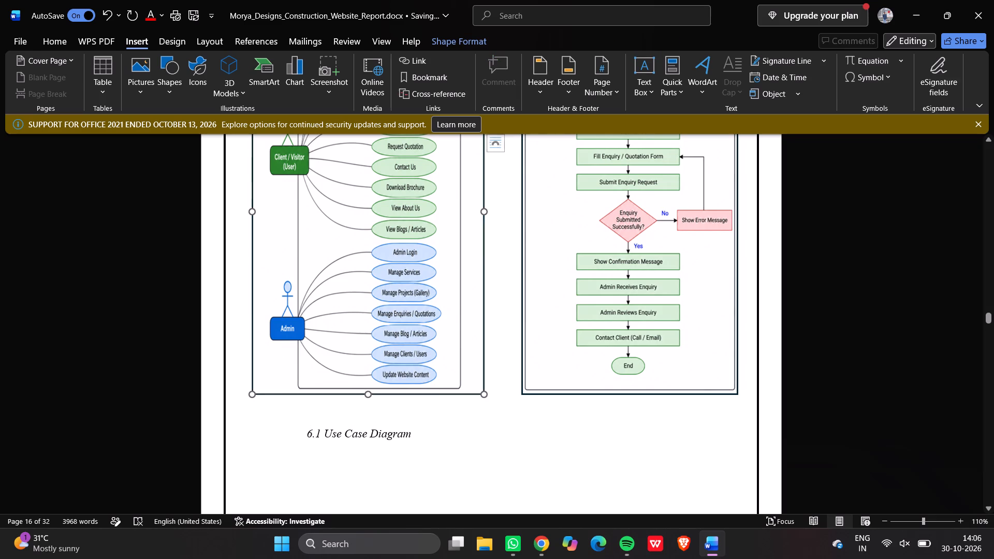
Draw a text box about 6.77 cm wide and 1.13 cm high under the activity diagram and nudge it slightly upward.
left_click(646, 338)
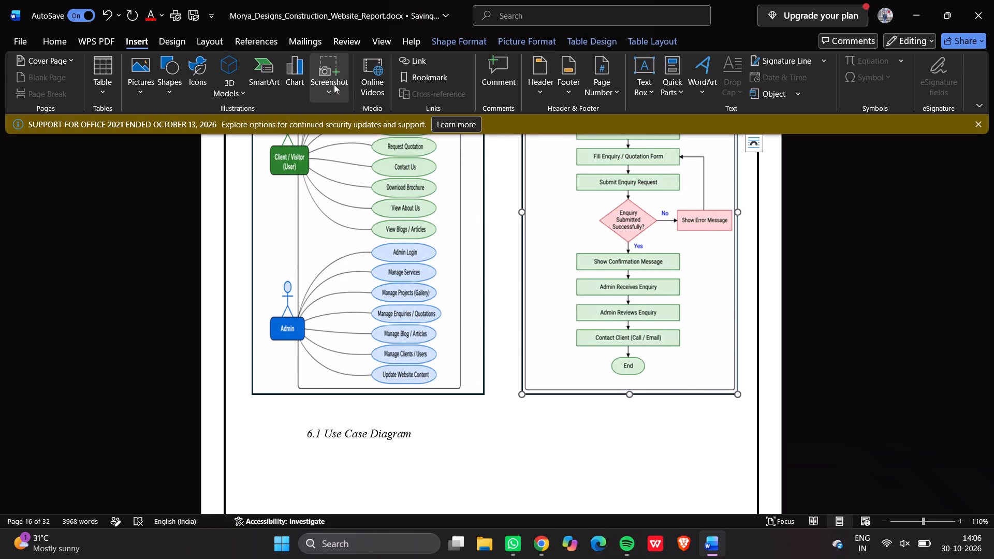
left_click(141, 38)
left_click(636, 93)
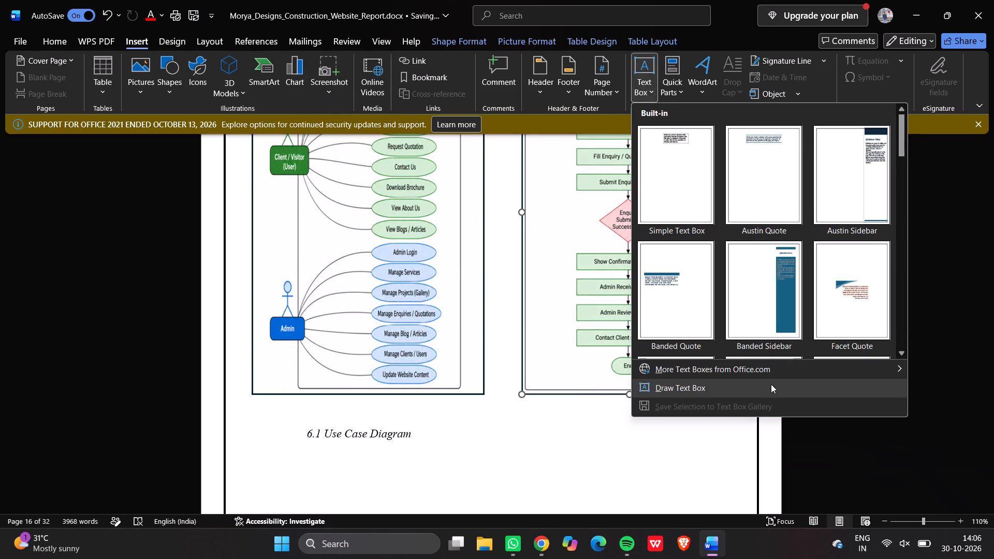
left_click(757, 381)
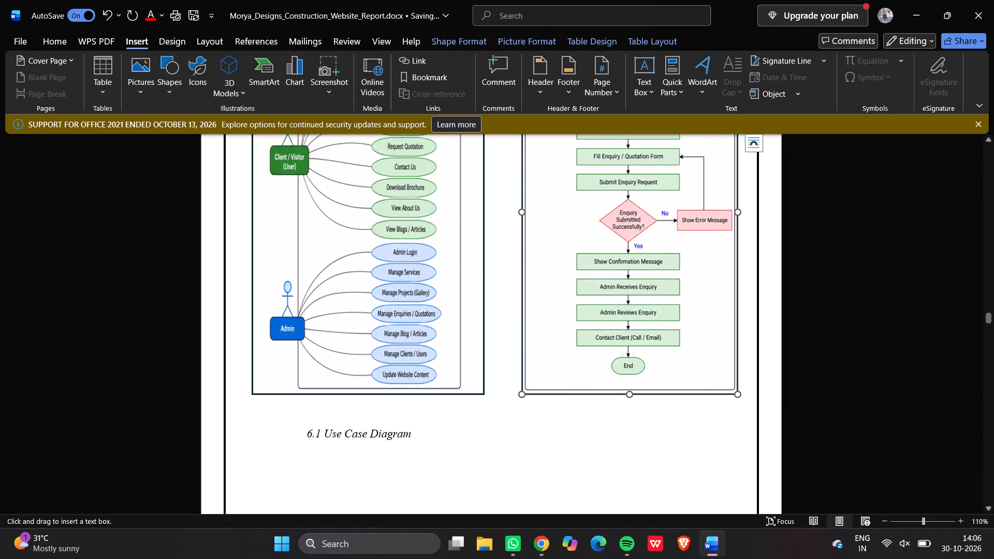
scroll(717, 391, "down", 1)
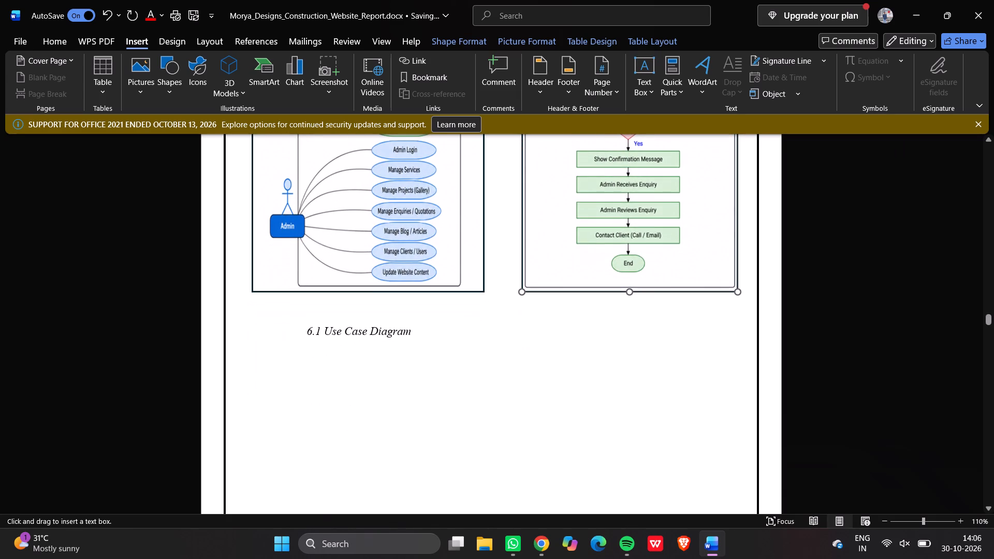
left_click_drag(547, 325, 729, 356)
left_click(669, 341)
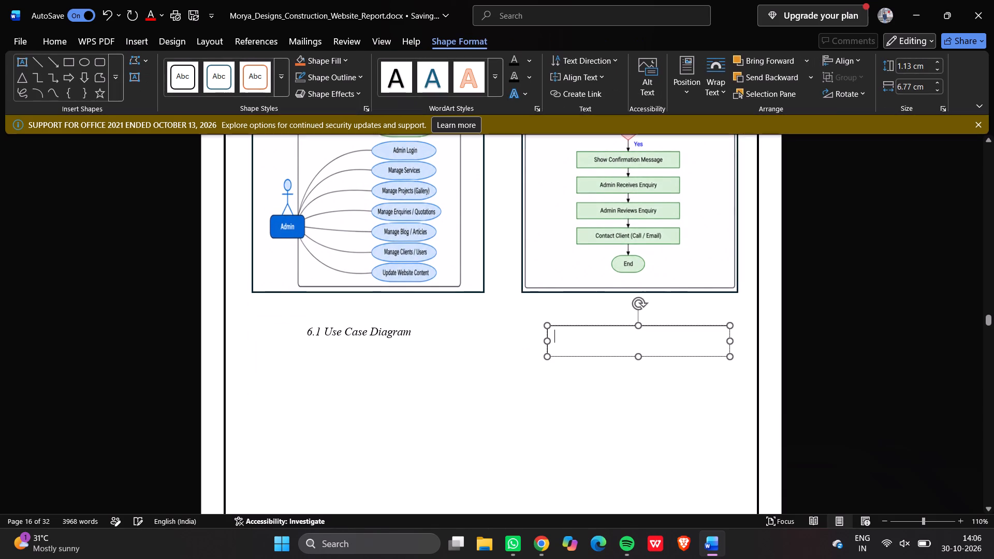
left_click_drag(616, 328, 612, 323)
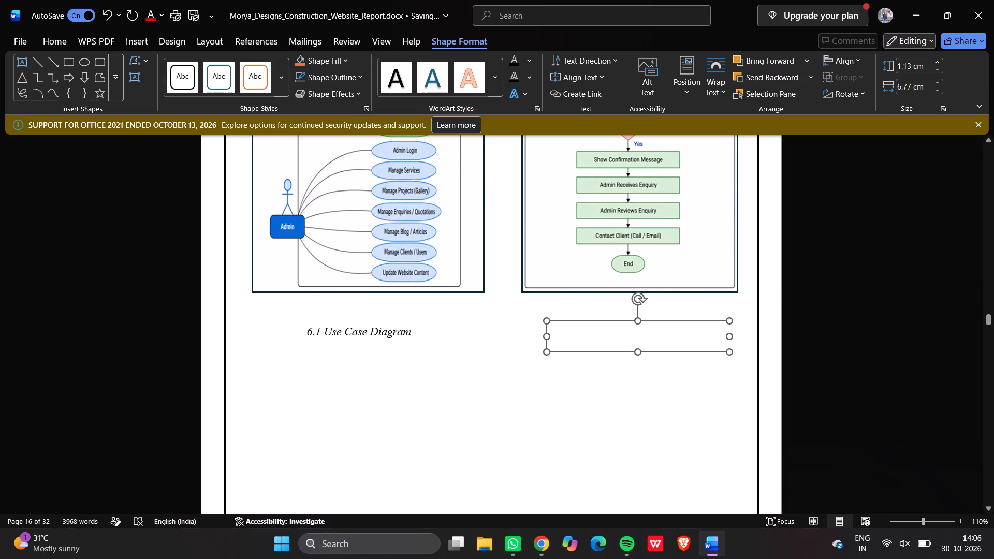
left_click_drag(612, 323, 607, 317)
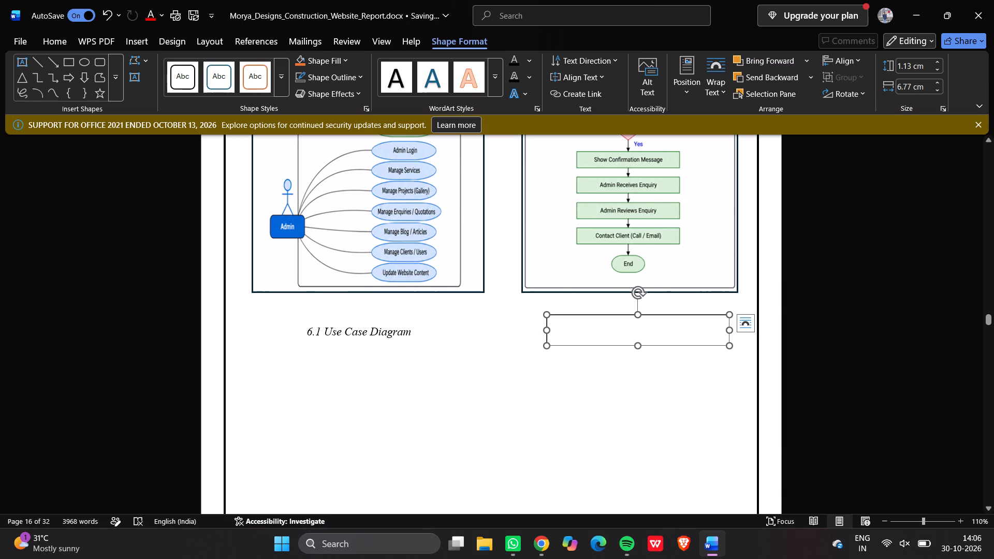
Enter the caption "6.2 Activity Diagram" in the text box under the activity diagram.
left_click(593, 331)
type("6.2")
key("space")
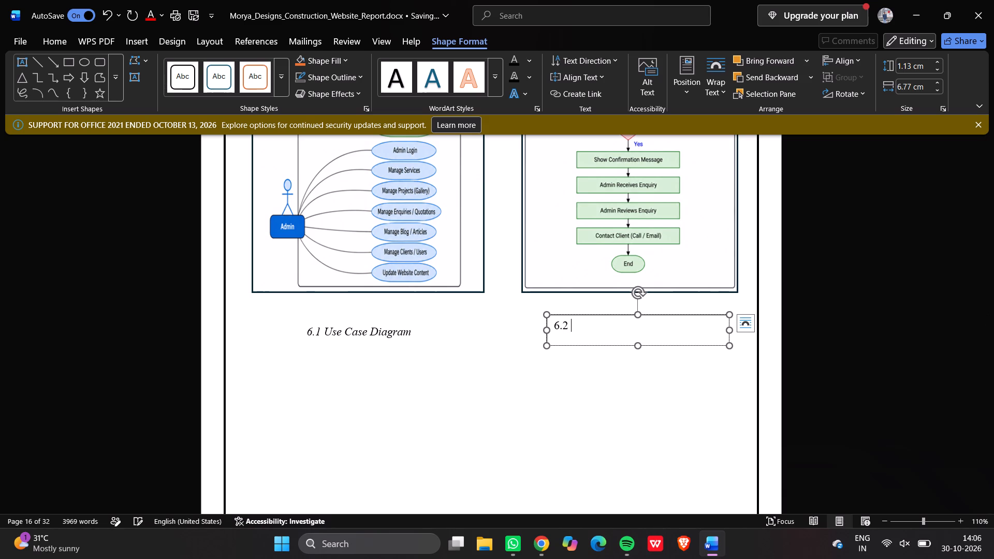
type("Activity Di")
type("agram")
Italicise the "6.2 Activity Diagram" caption text.
left_click_drag(553, 326, 568, 325)
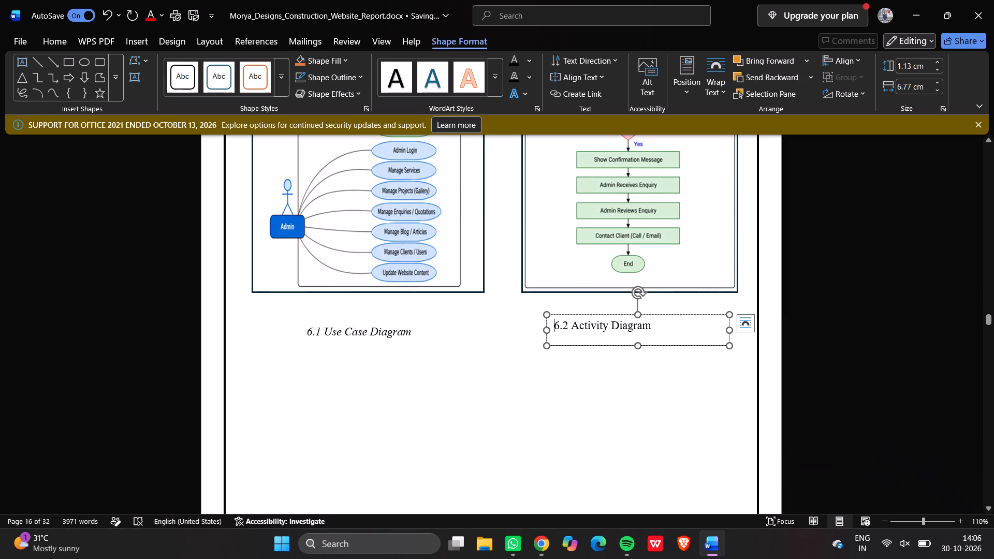
left_click_drag(568, 325, 655, 325)
left_click(682, 304)
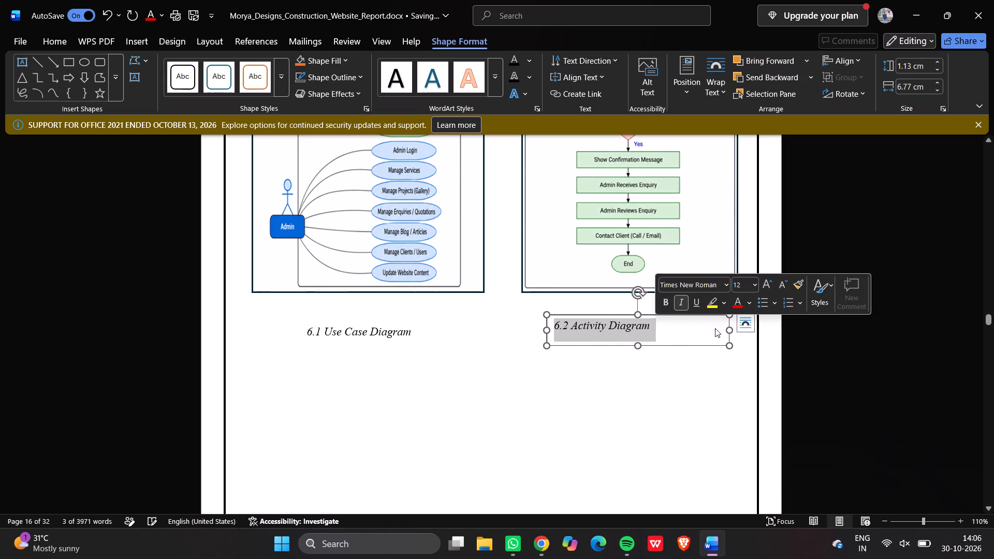
Remove the outline from the text box holding the "6.2 Activity Diagram" caption.
right_click(713, 334)
left_click(689, 330)
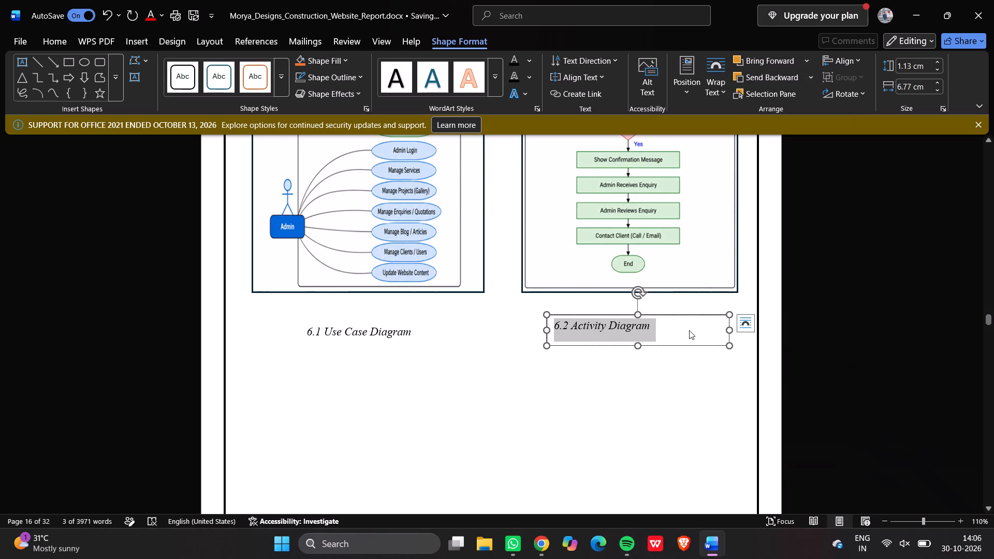
left_click(686, 314)
right_click(686, 314)
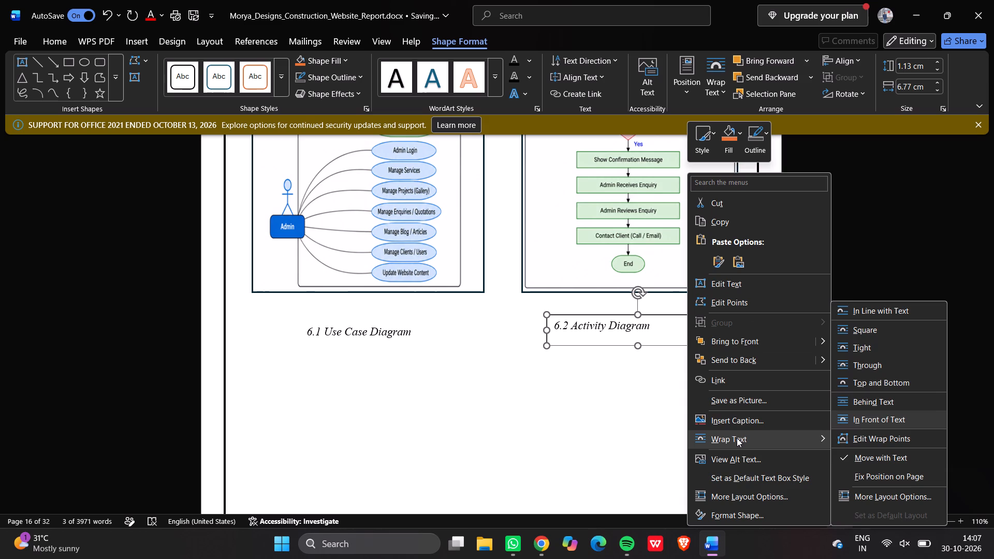
left_click(762, 144)
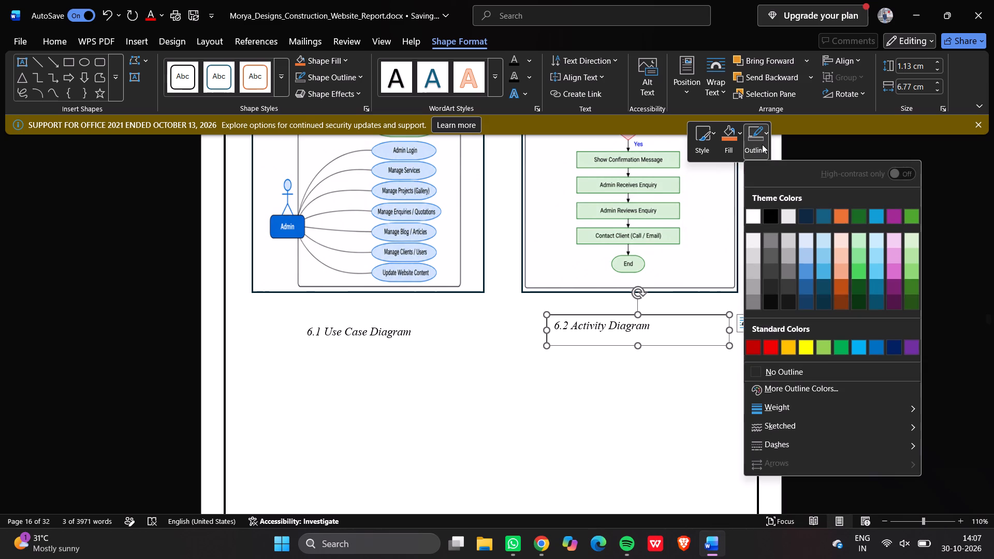
left_click(761, 369)
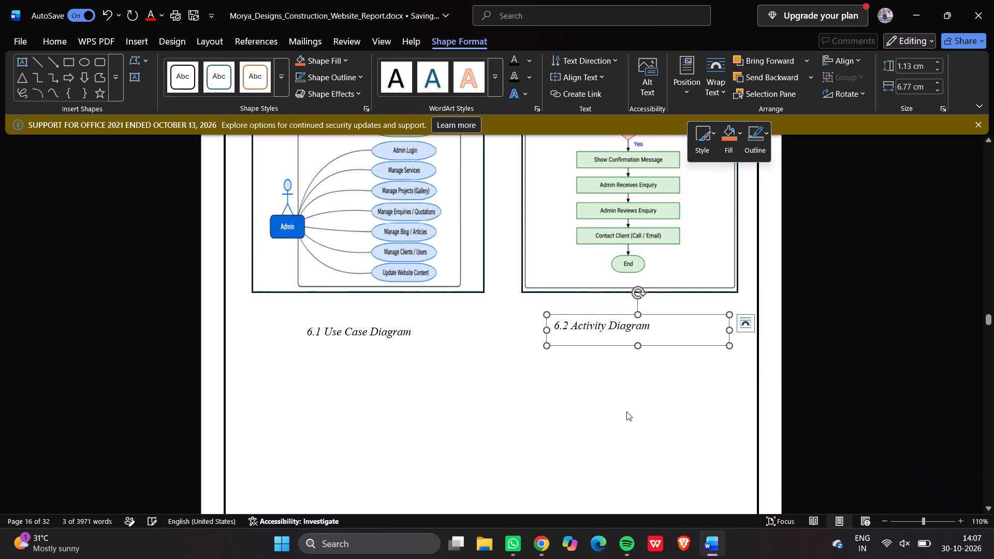
left_click(626, 411)
left_click(578, 281)
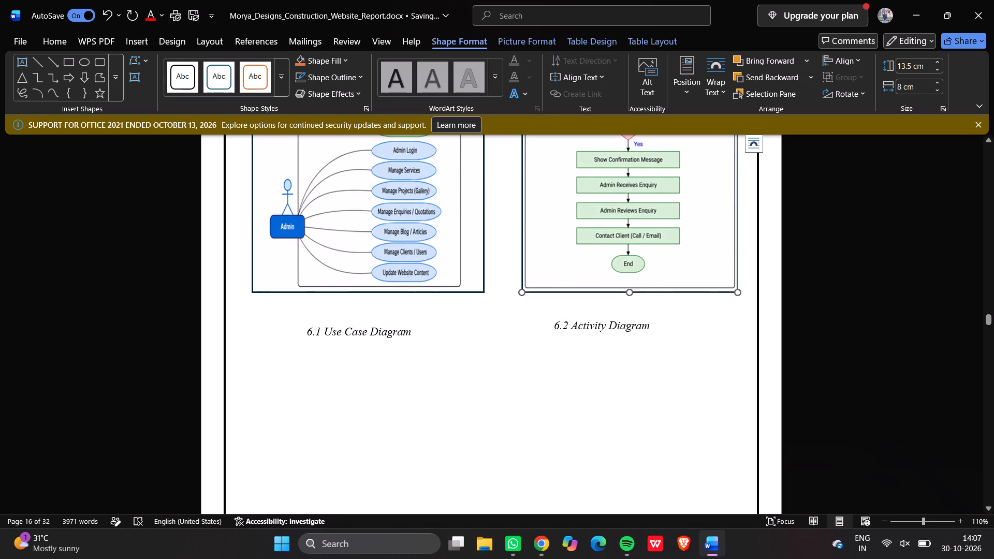
Indent the "6.2 Activity Diagram" caption with seven leading spaces to centre it better under the activity diagram.
left_click(557, 322)
key("space")
key("space")
key("space")
key("space")
key("space")
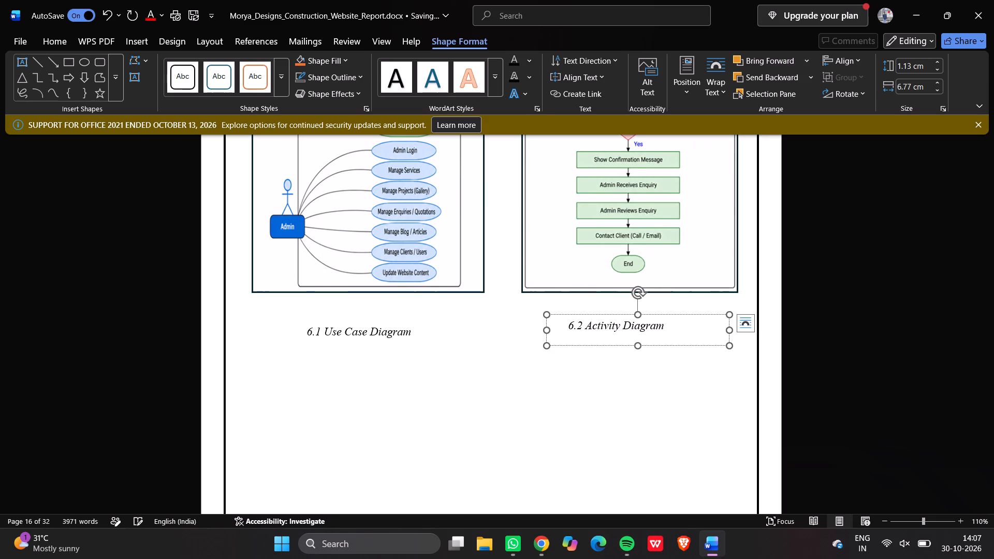
key("space")
key("space")
left_click(580, 234)
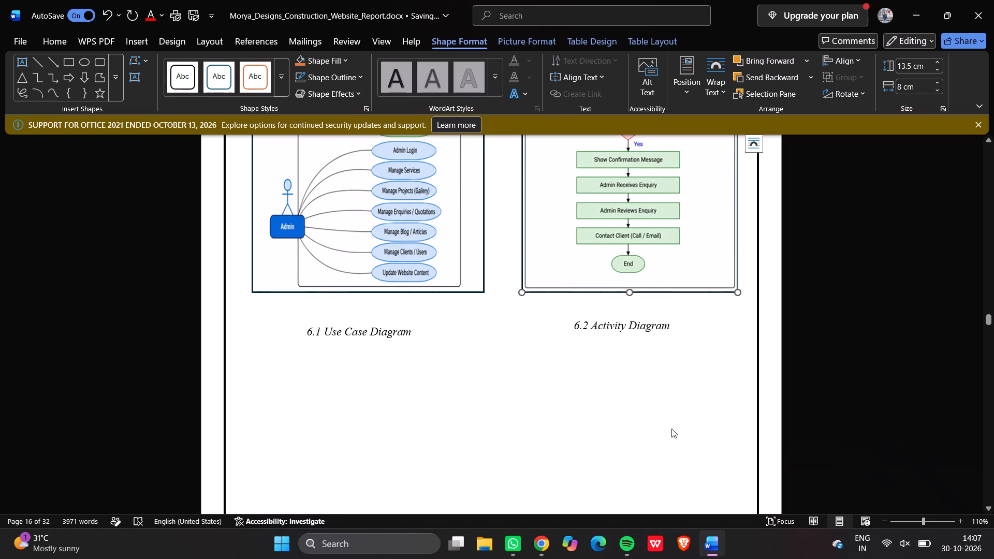
Check the Fig 6.3 caption's font size and reduce the "6.1 Use Case Diagram" caption to the same 11 pt.
scroll(621, 414, "down", 2)
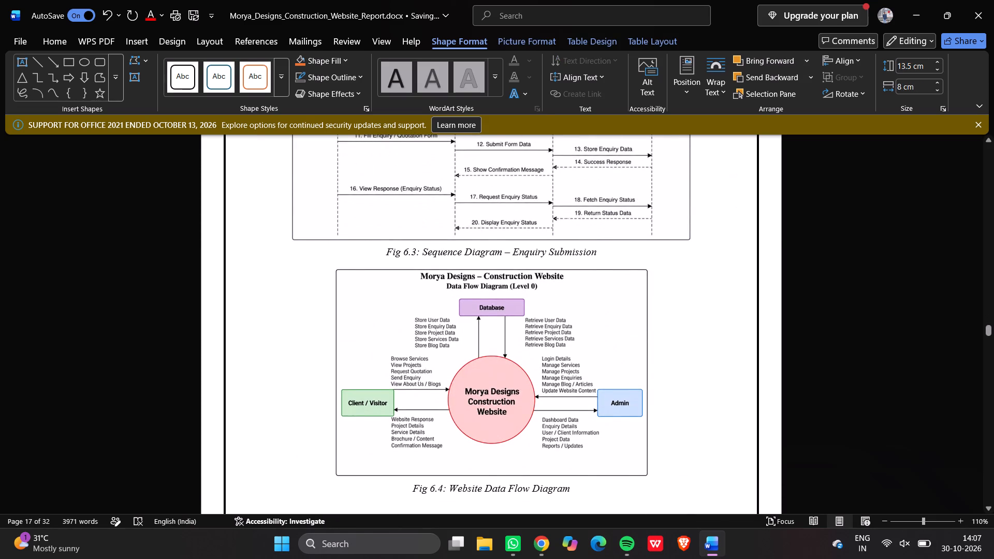
left_click_drag(469, 252, 509, 254)
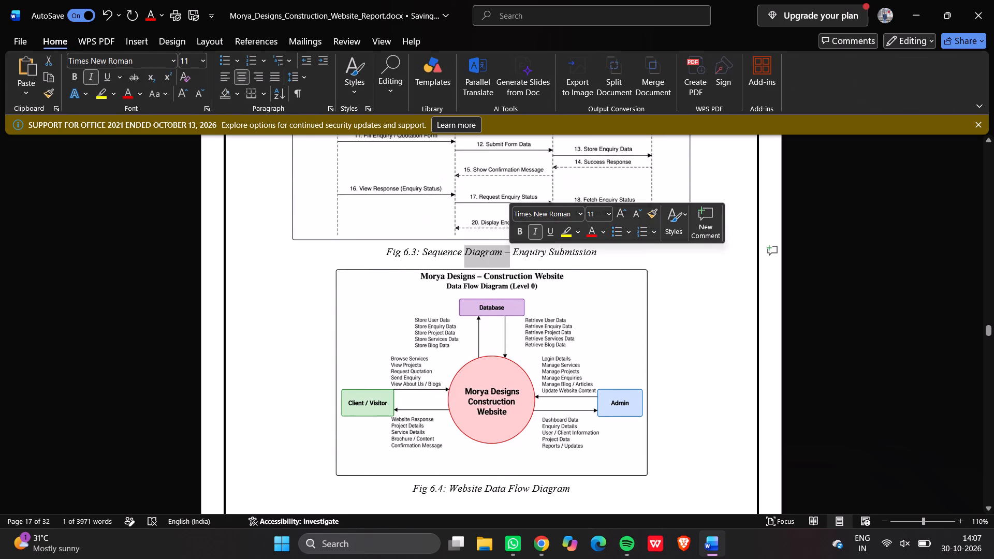
scroll(530, 258, "up", 2)
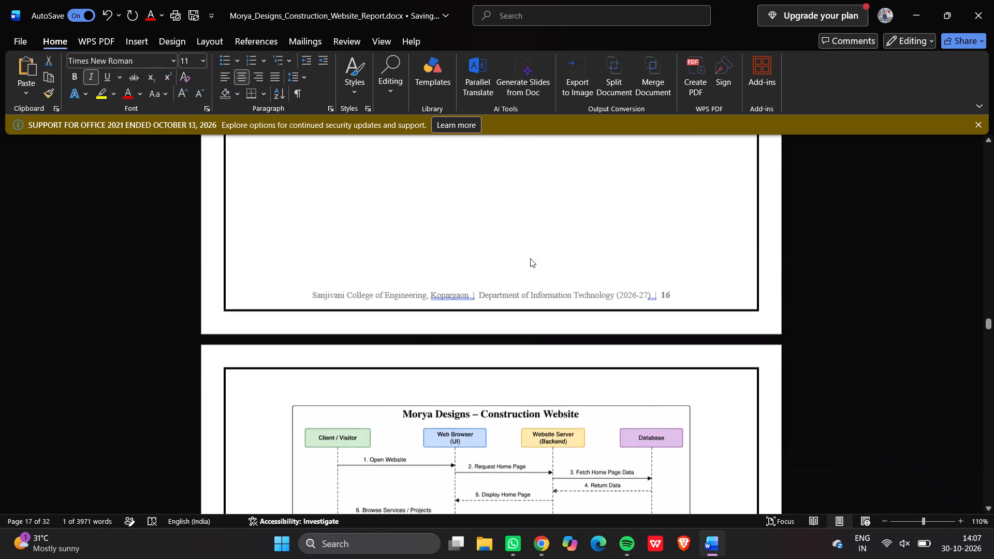
scroll(530, 258, "up", 1)
left_click_drag(310, 245, 407, 245)
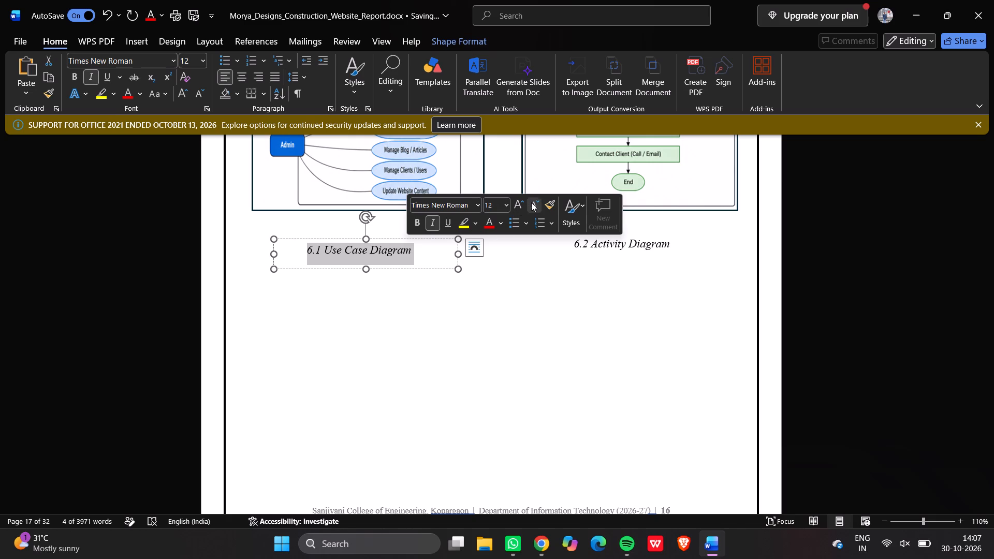
left_click(531, 202)
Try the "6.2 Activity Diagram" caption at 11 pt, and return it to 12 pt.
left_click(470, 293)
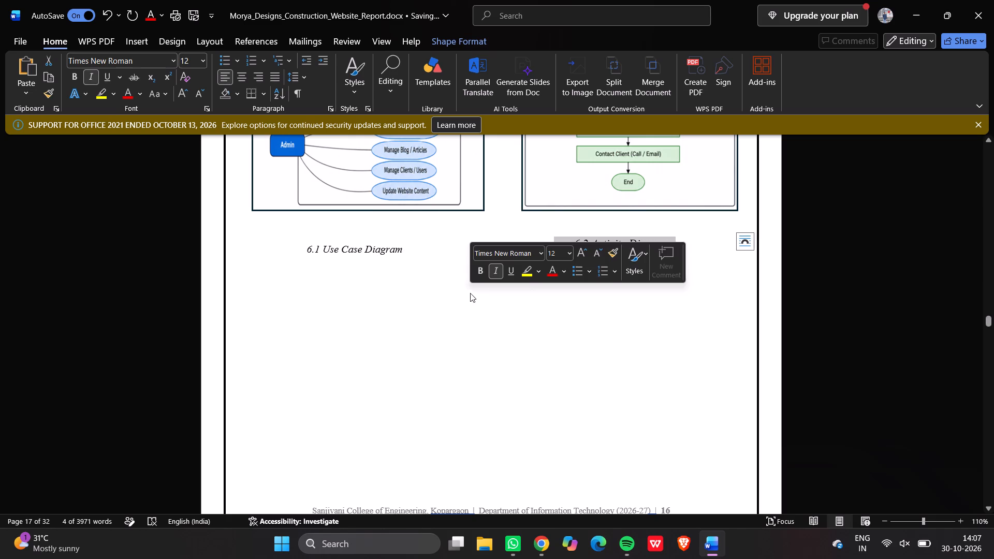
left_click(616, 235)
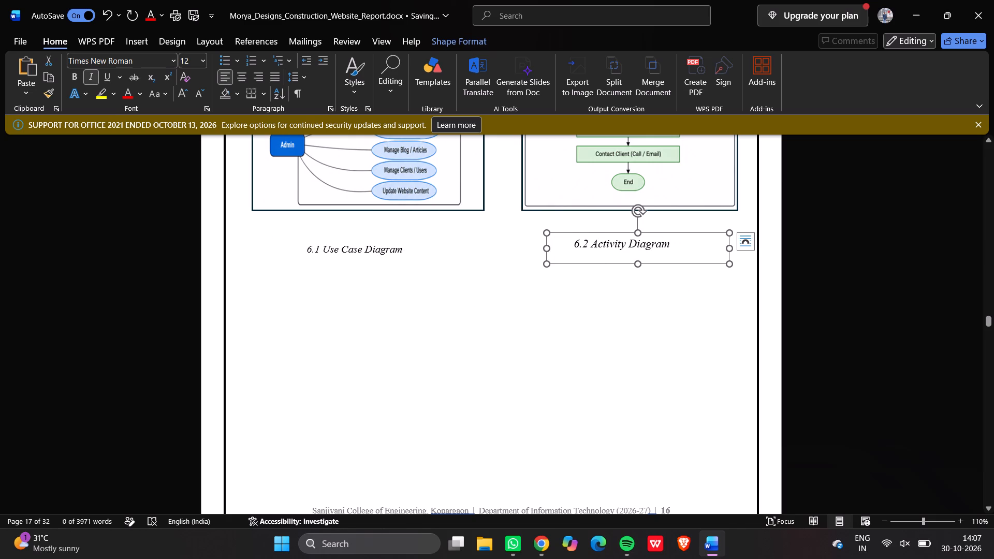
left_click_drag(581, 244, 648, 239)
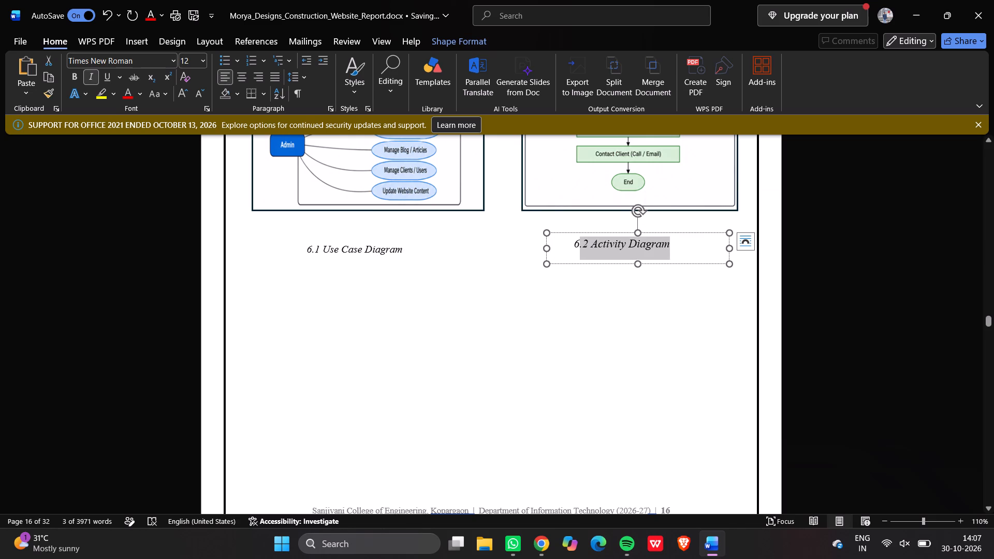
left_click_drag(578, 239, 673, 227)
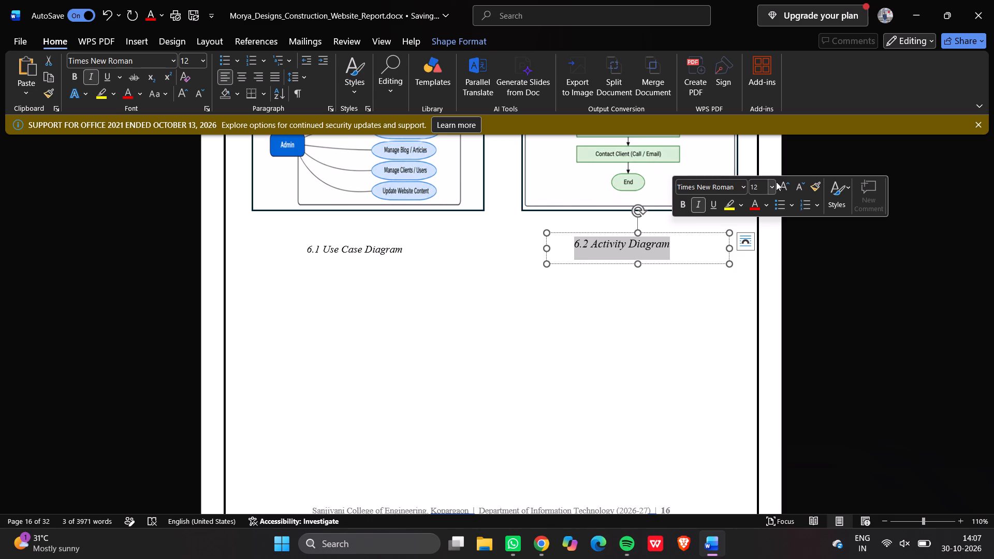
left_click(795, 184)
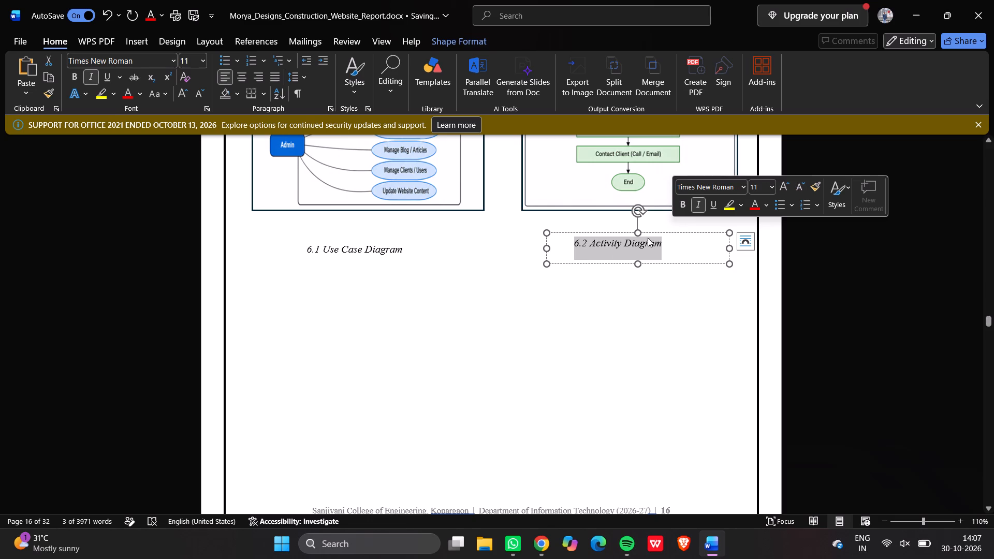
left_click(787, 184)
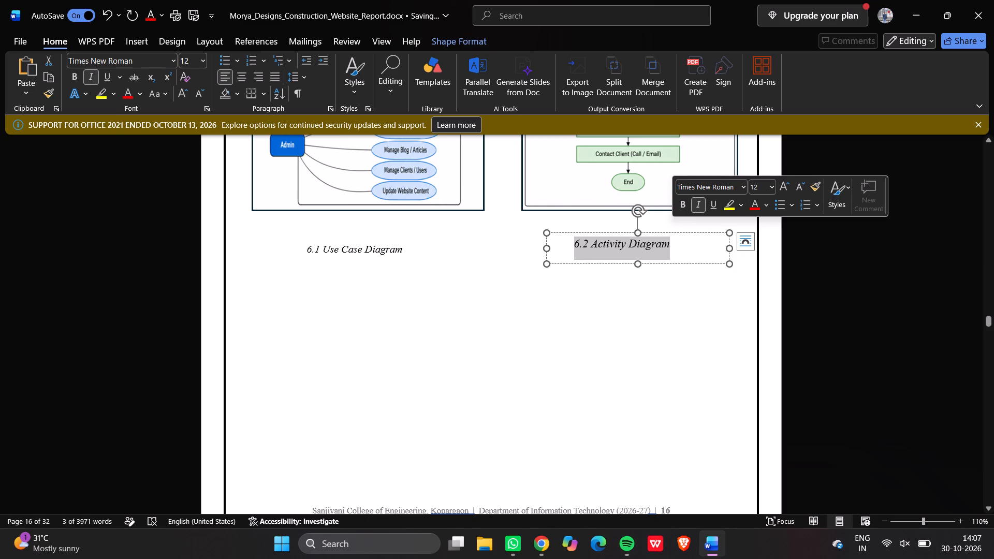
Increase the "6.1 Use Case Diagram" caption's font size to 12 pt.
left_click_drag(306, 250, 398, 249)
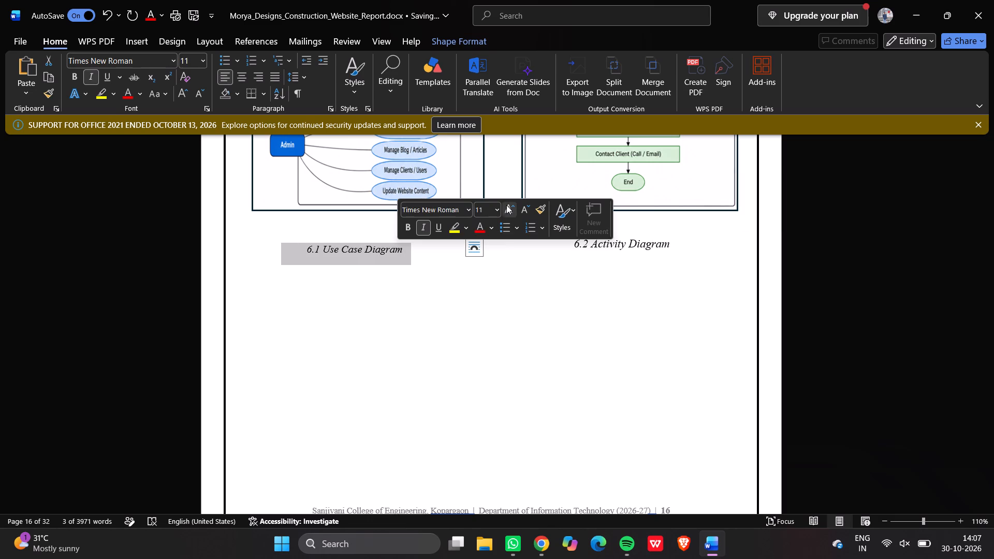
left_click(509, 205)
left_click(492, 335)
Set the whole "Fig 6.3: Sequence Diagram – Enquiry Submission" caption to 12 pt.
scroll(492, 335, "down", 1)
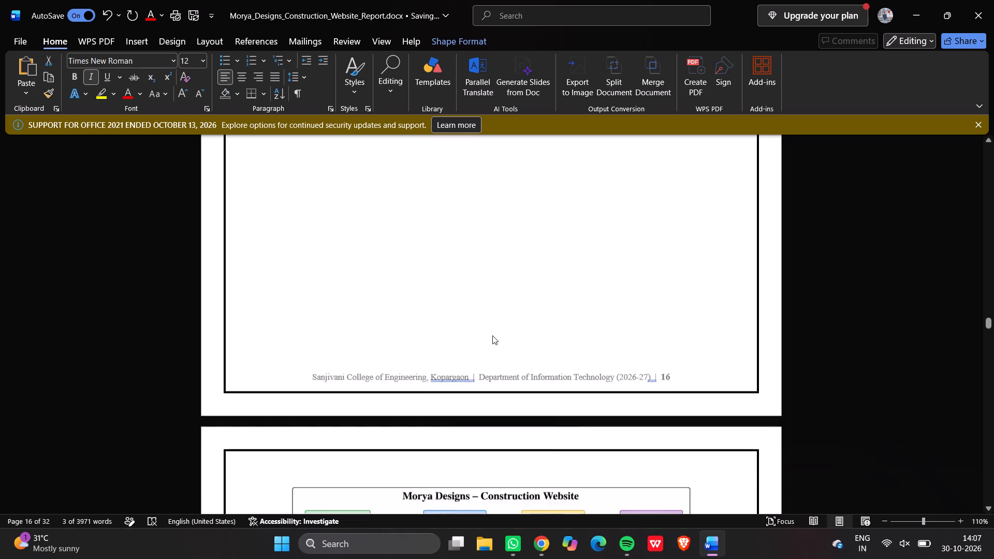
scroll(492, 335, "down", 1)
scroll(494, 380, "up", 1)
left_click(556, 403)
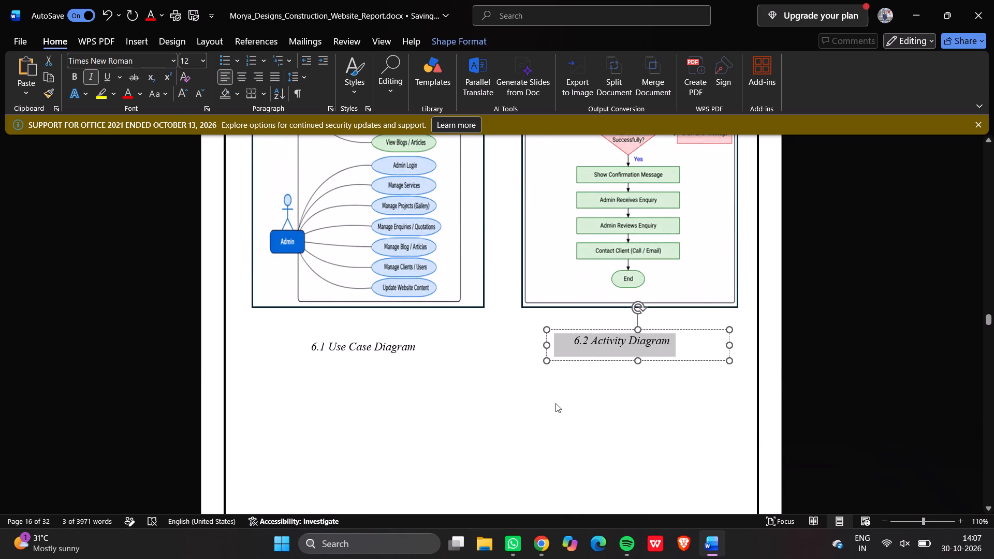
left_click(589, 291)
scroll(570, 376, "down", 1)
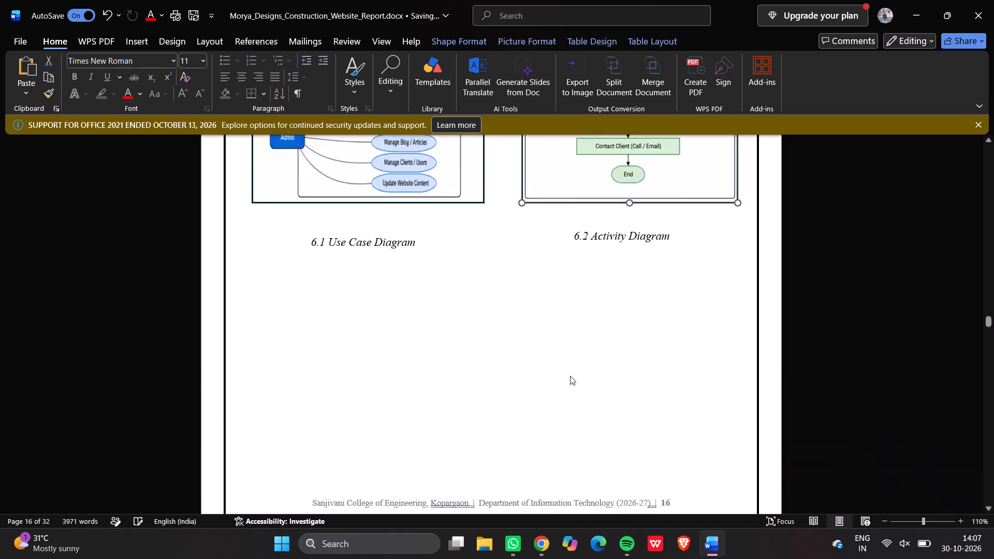
scroll(570, 376, "down", 2)
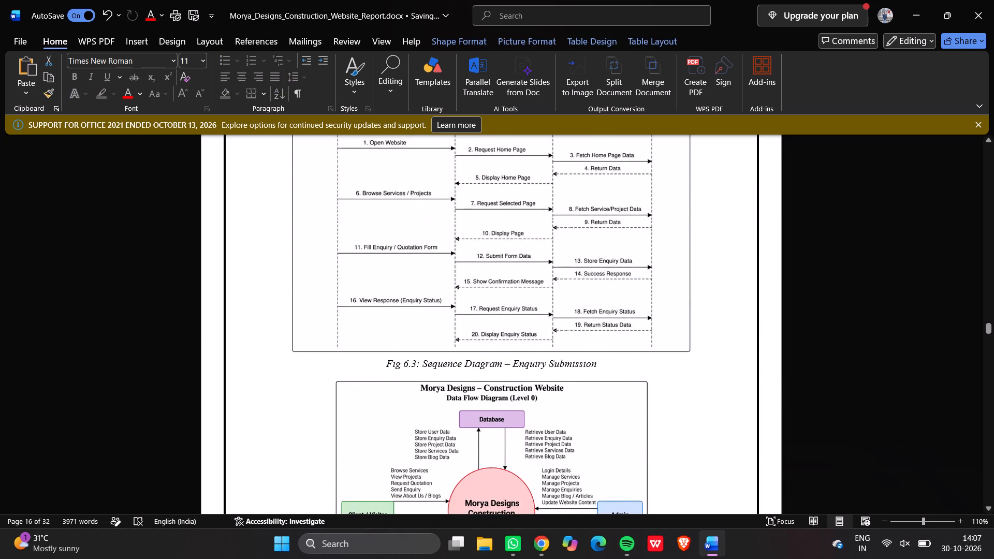
left_click_drag(386, 365, 602, 353)
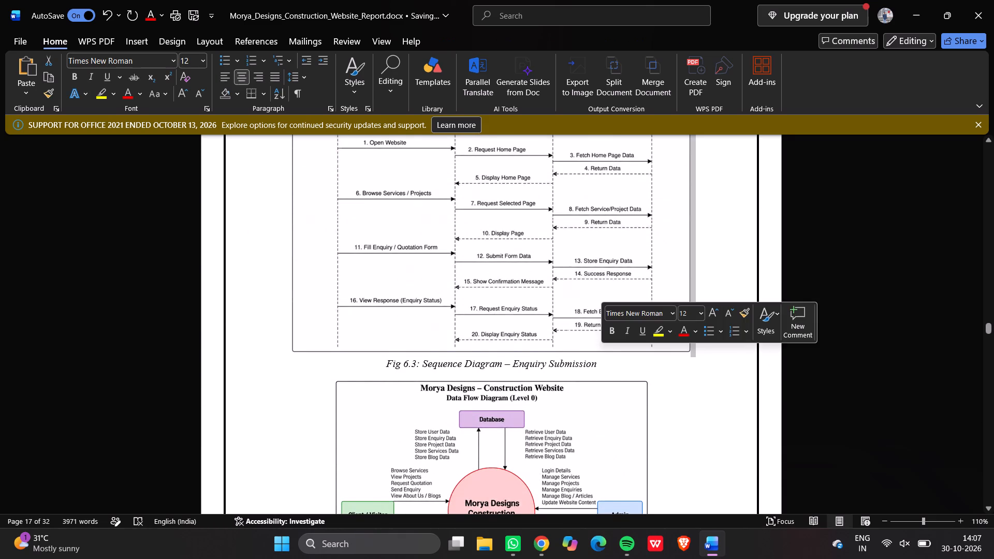
left_click_drag(384, 366, 501, 365)
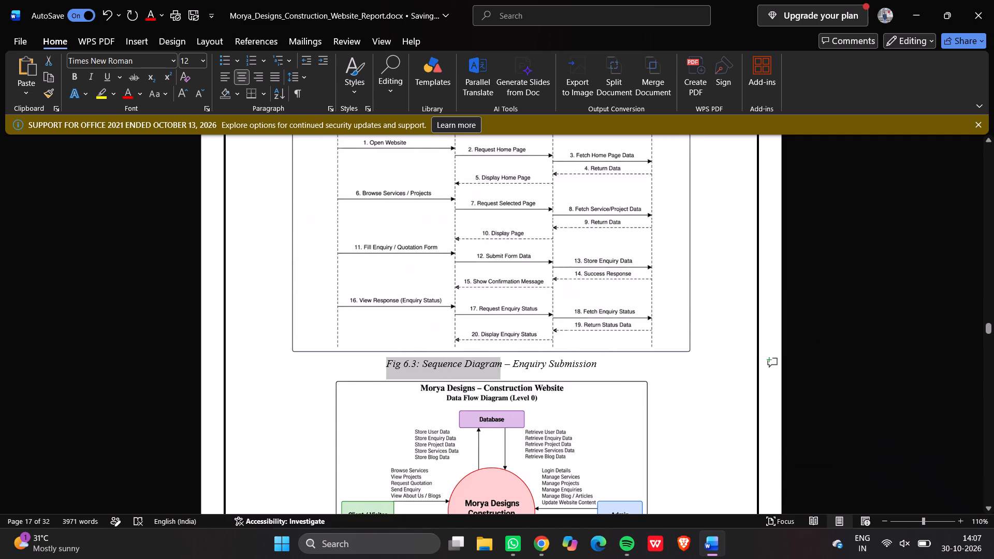
left_click_drag(501, 365, 598, 362)
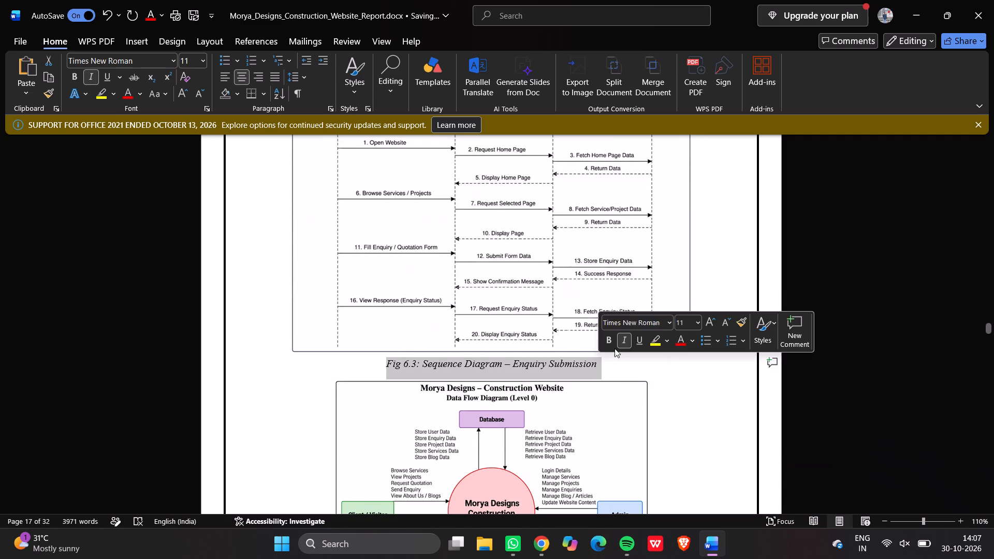
left_click(706, 323)
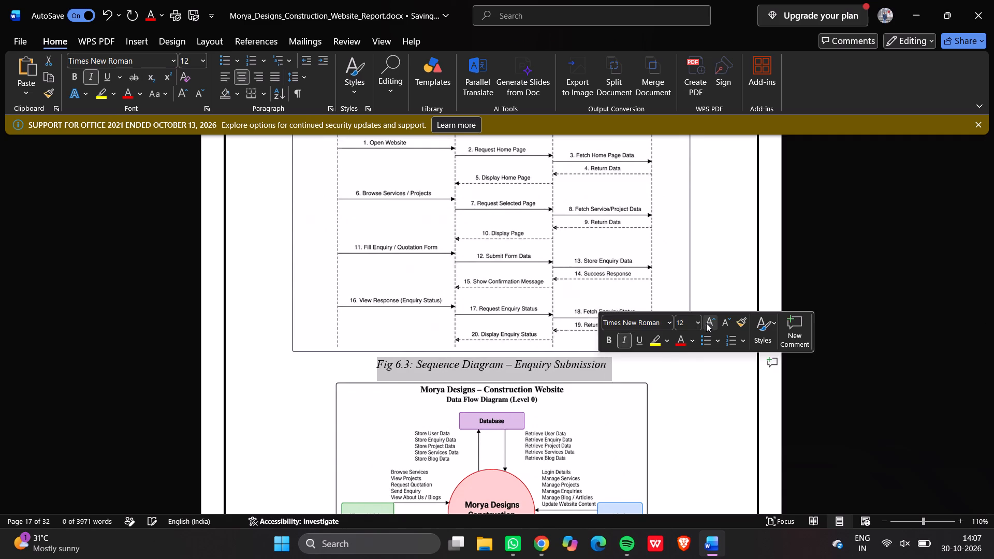
left_click(650, 360)
Prefix the "6.1 Use Case Diagram" caption with "Fig" and set the added word to 12 pt.
scroll(564, 346, "up", 1)
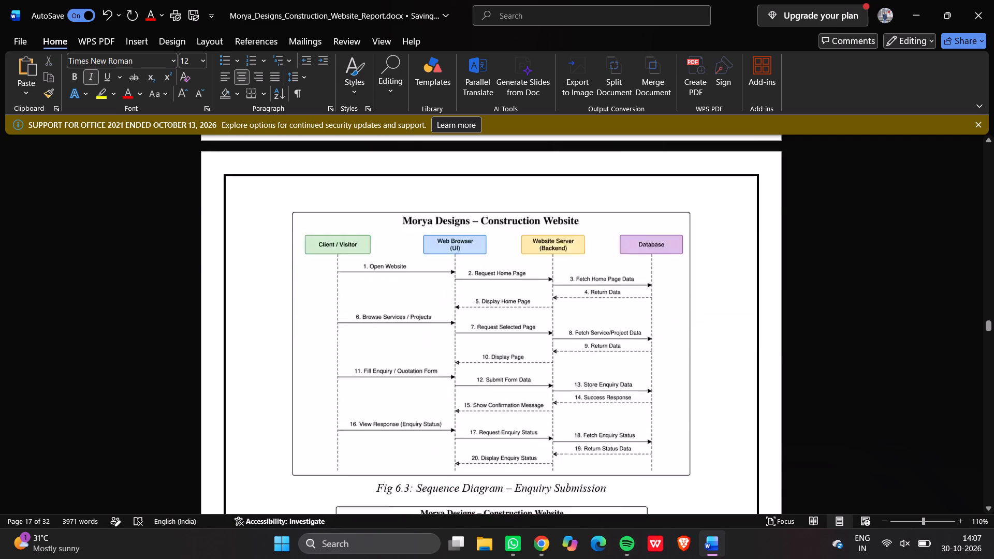
scroll(564, 346, "up", 1)
left_click(564, 346)
scroll(564, 346, "up", 1)
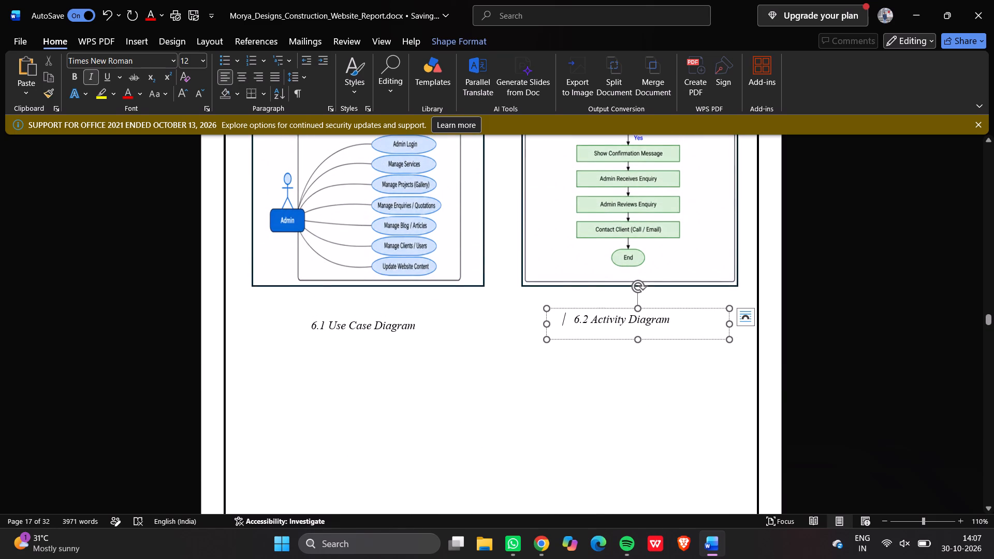
left_click(310, 330)
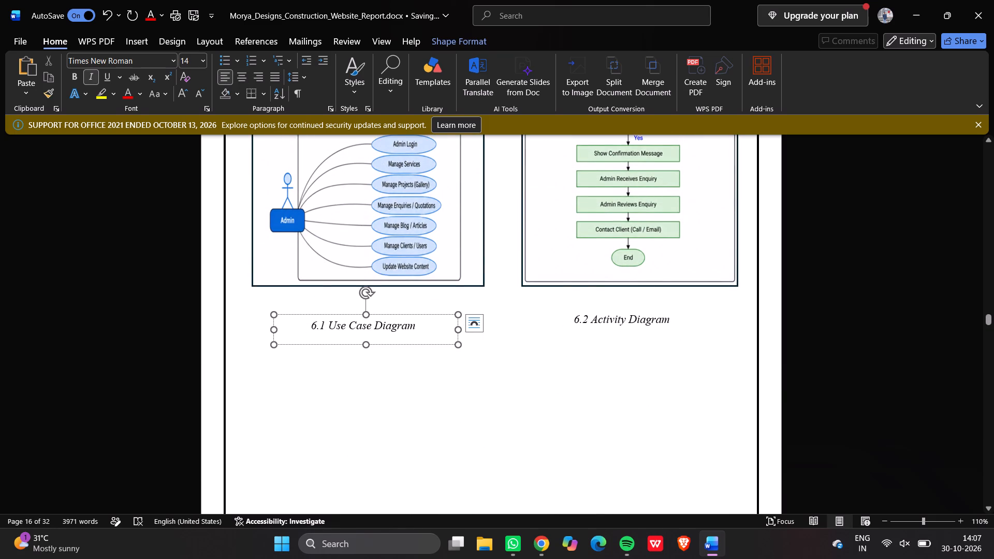
key("shift+f")
type("if")
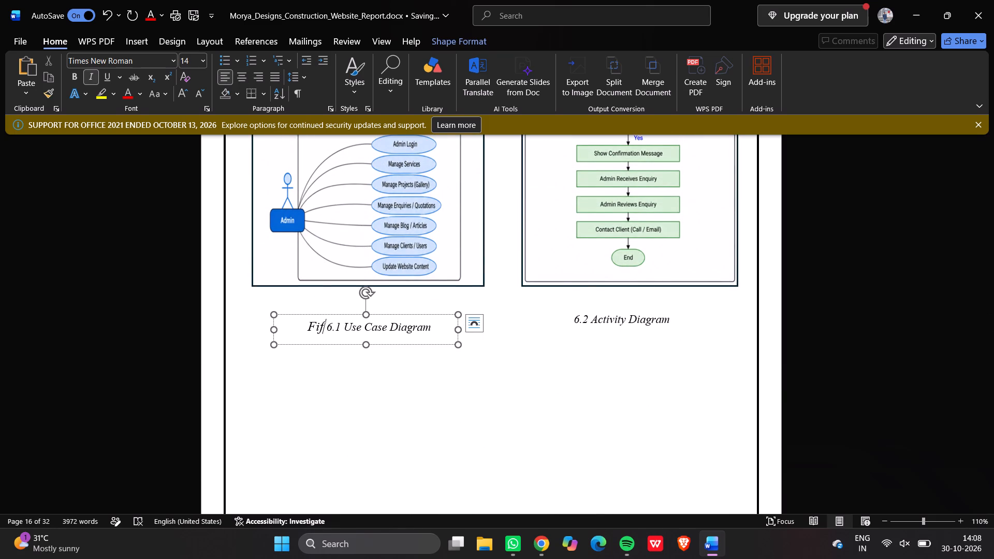
key("BackSpace")
key("g")
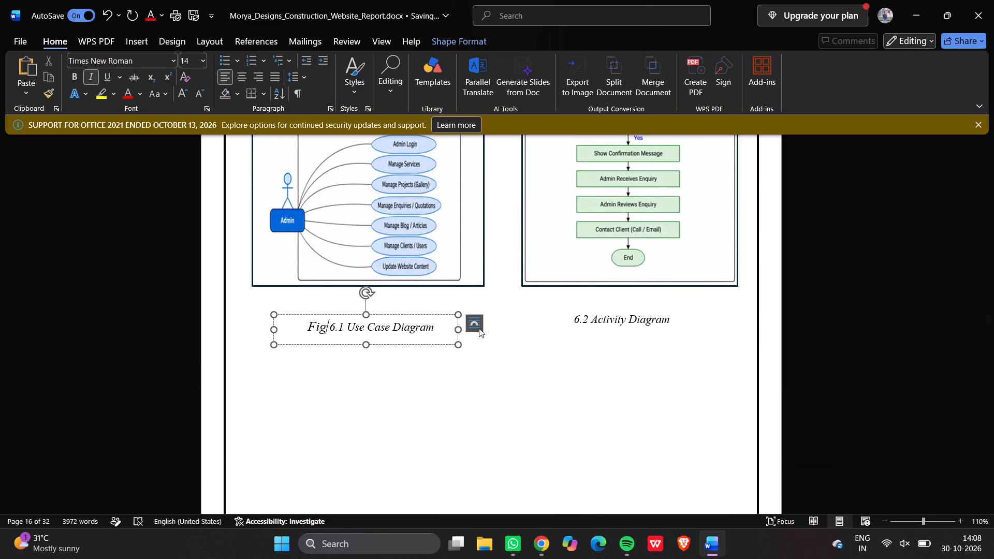
left_click_drag(325, 327, 296, 327)
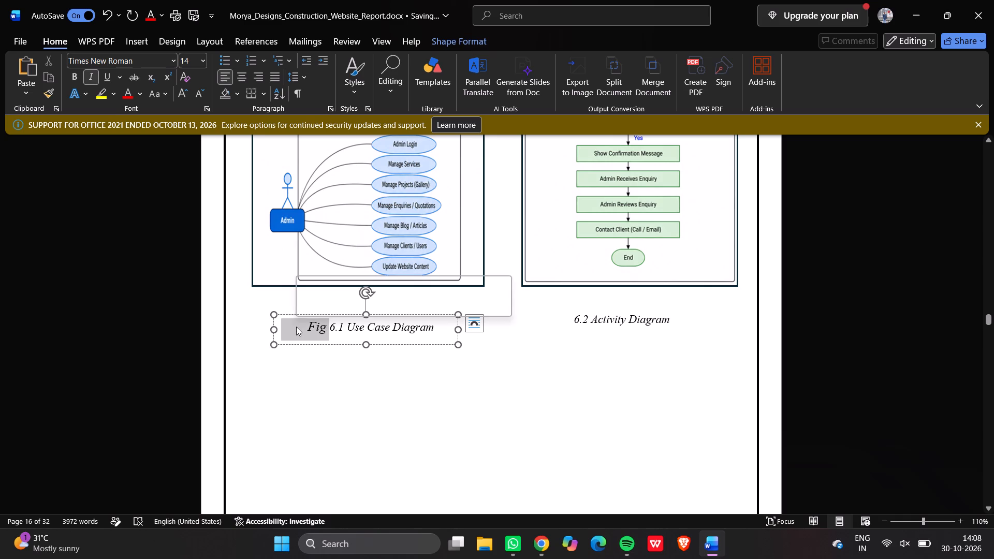
left_click(418, 289)
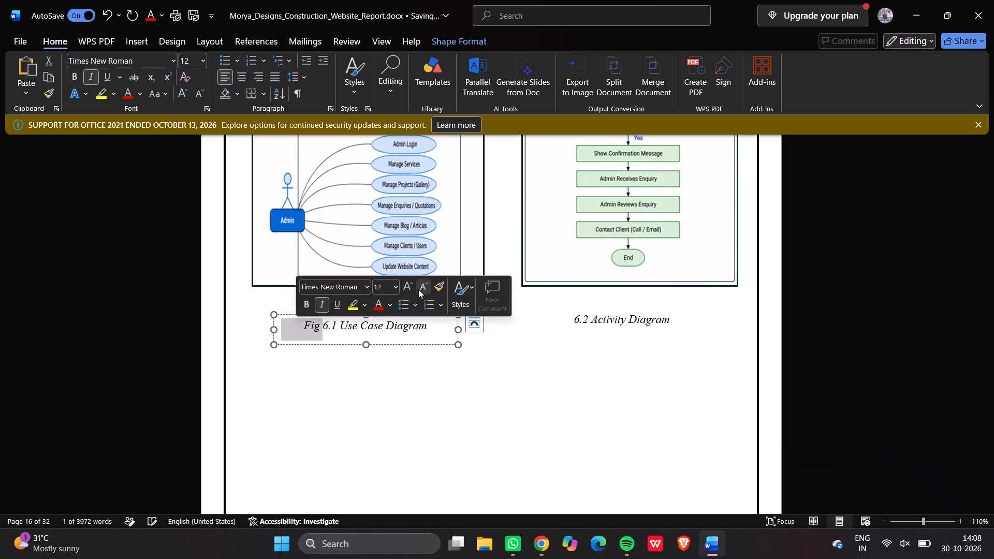
left_click(502, 367)
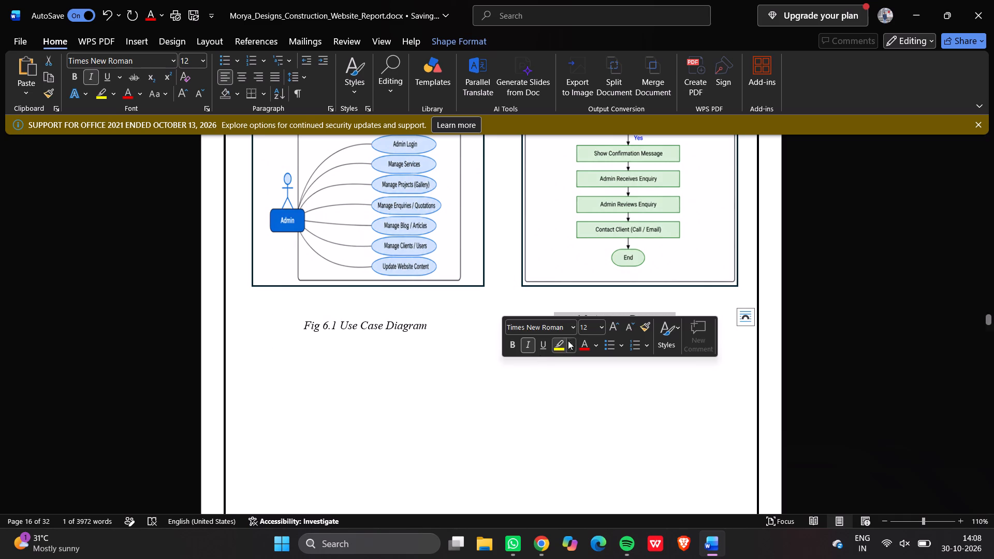
Prefix the "6.2 Activity Diagram" caption with "Fig", leaving a single space before the figure number.
left_click(568, 385)
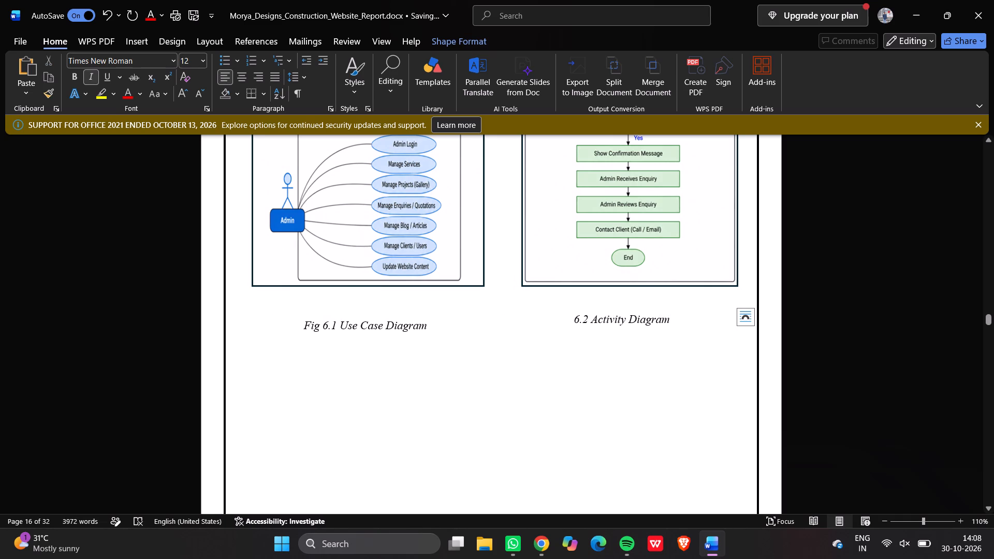
key("shift+f")
type("ig")
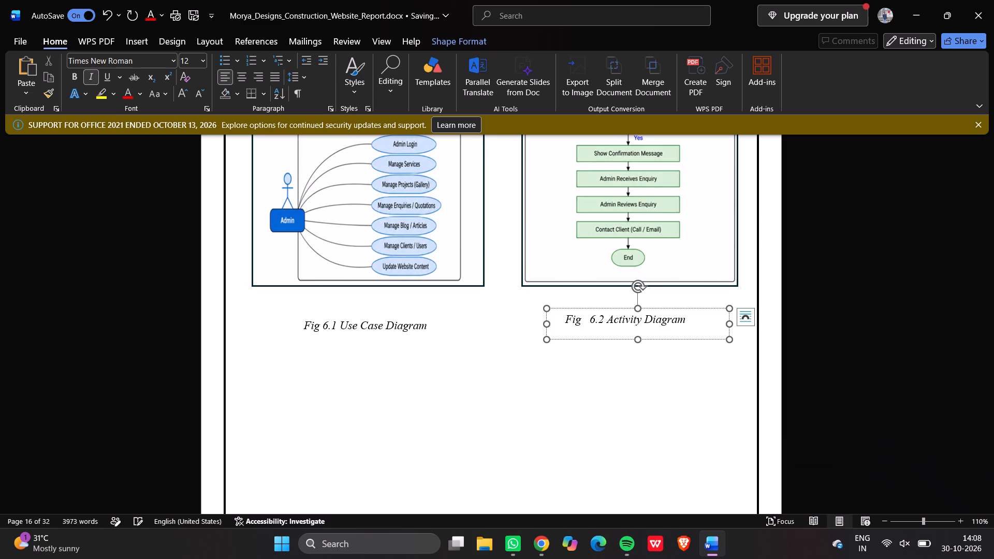
left_click_drag(588, 320, 568, 320)
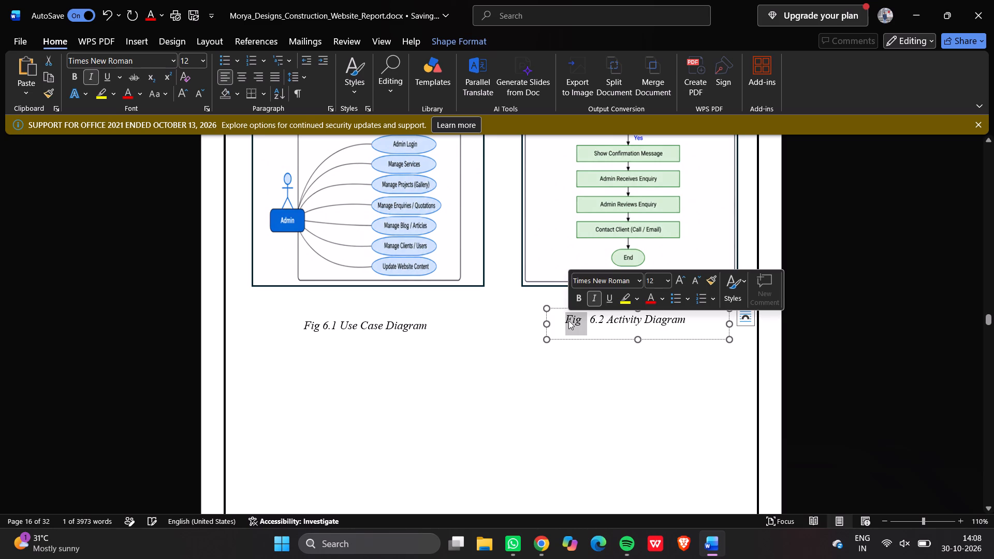
left_click(591, 317)
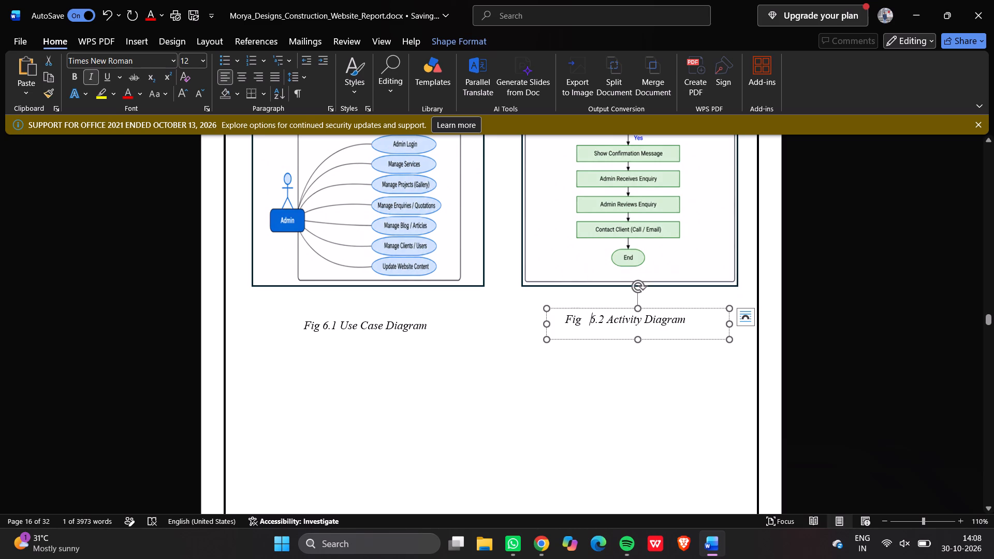
key("BackSpace")
key("BackSpace")
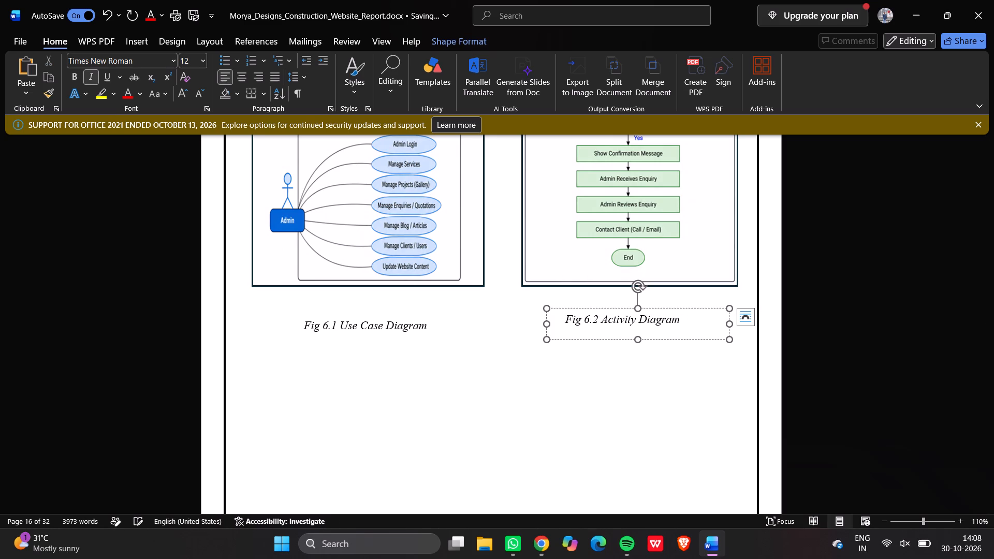
left_click(455, 378)
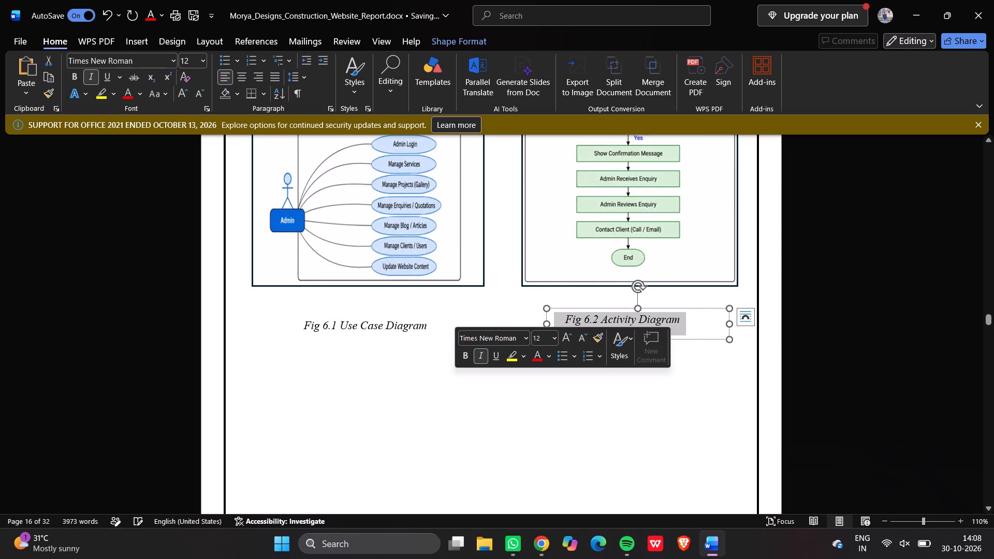
Increase the "Fig 6.4: Website Data Flow Diagram" caption's font size to 12 pt.
left_click(571, 201)
scroll(592, 385, "down", 3)
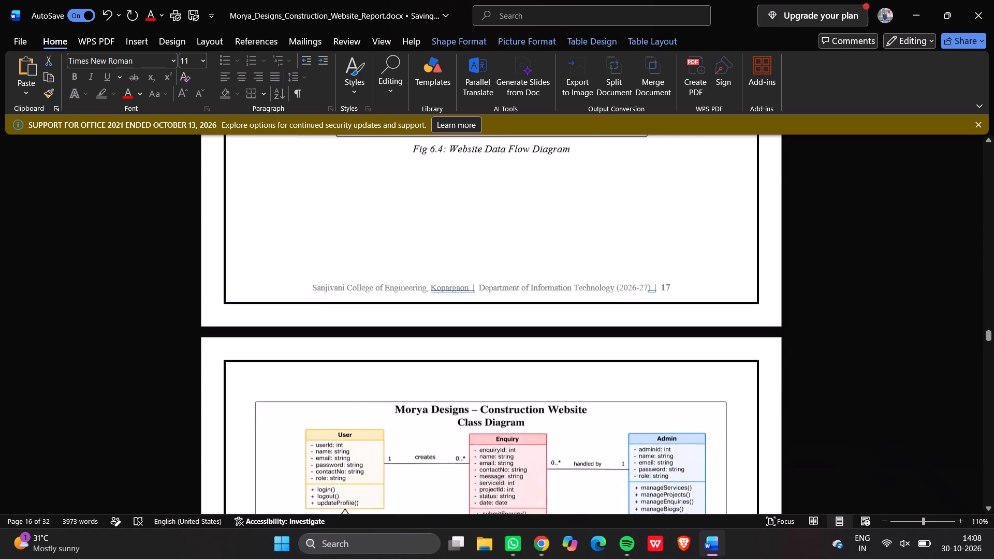
scroll(592, 385, "up", 1)
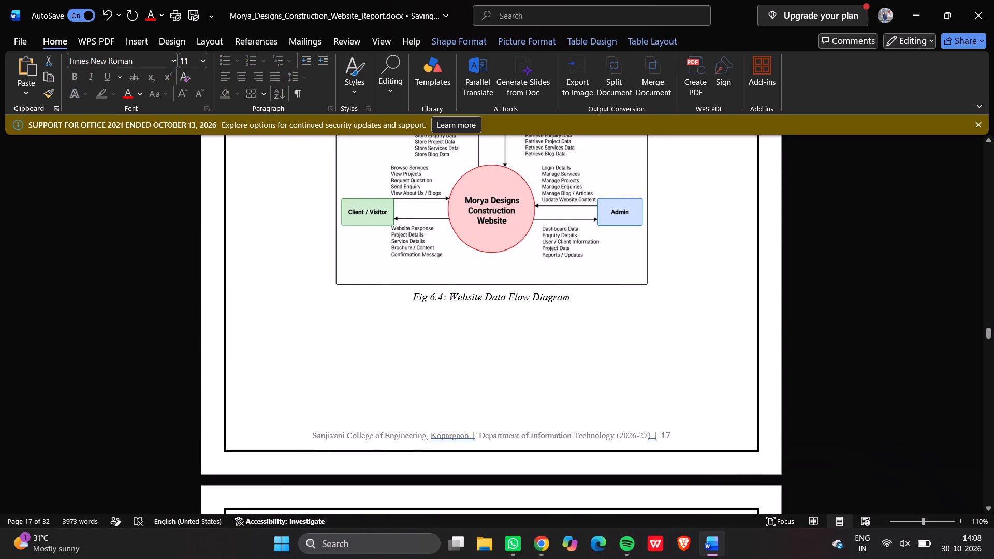
left_click_drag(411, 301, 571, 291)
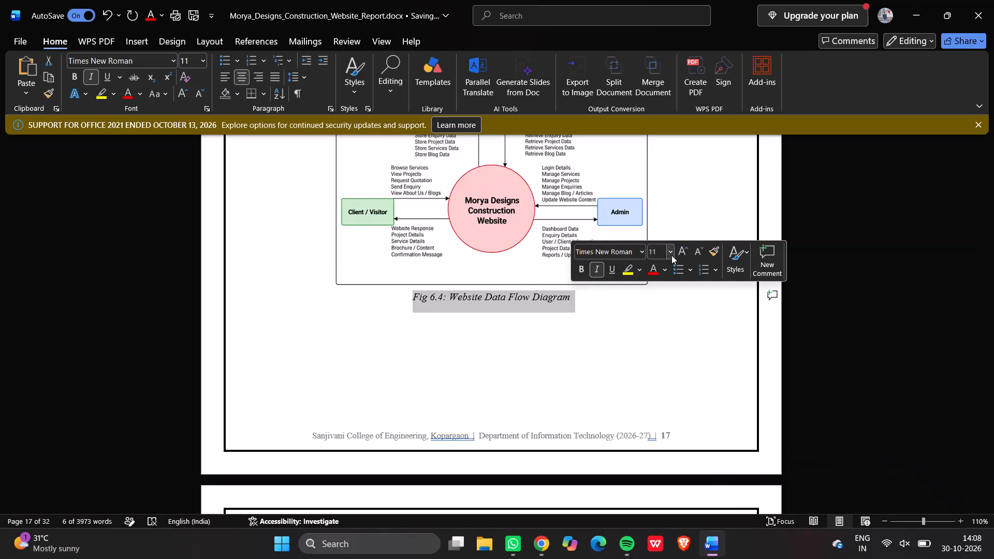
left_click(682, 253)
Increase the "Fig 6.5: Class Diagram" caption's font size to 12 pt.
scroll(636, 302, "down", 1)
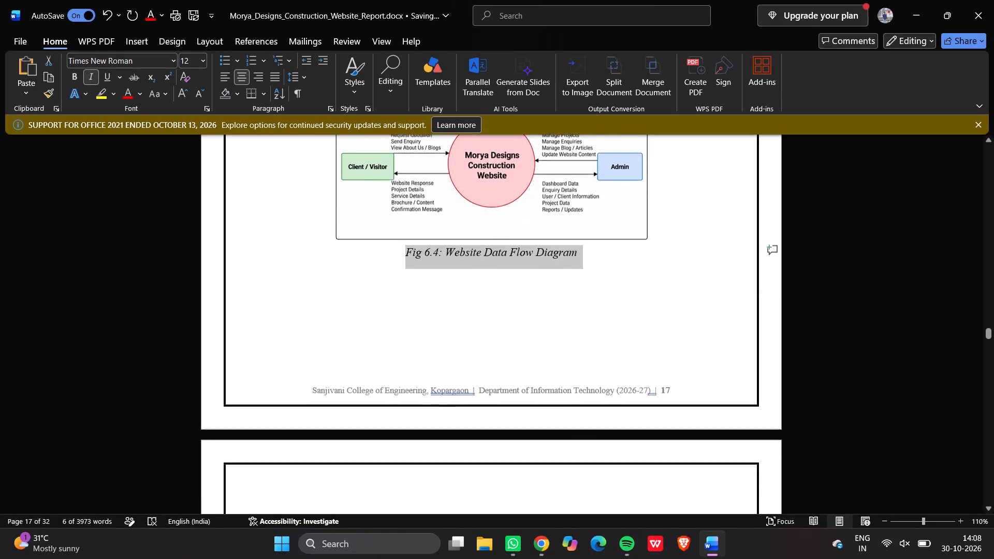
scroll(636, 302, "down", 1)
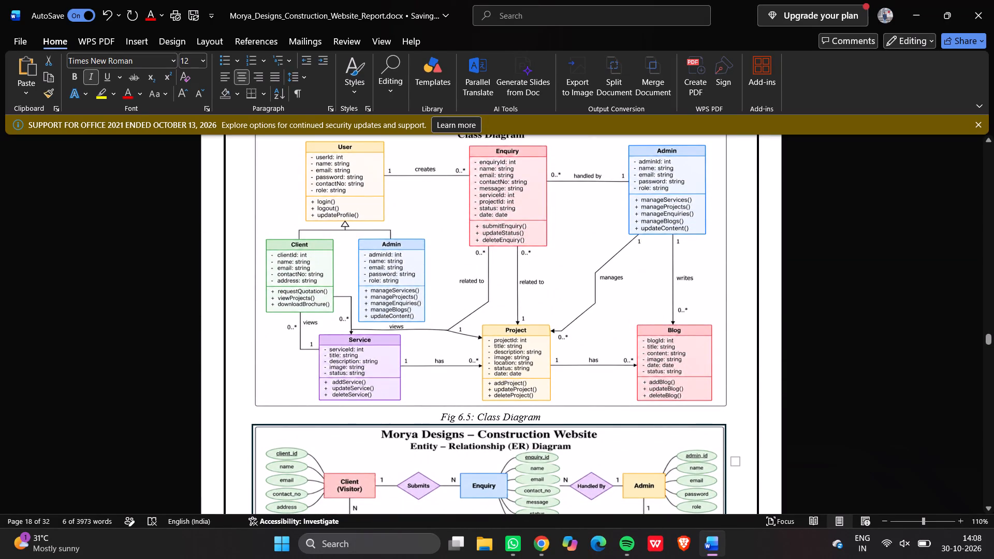
left_click_drag(443, 417, 539, 396)
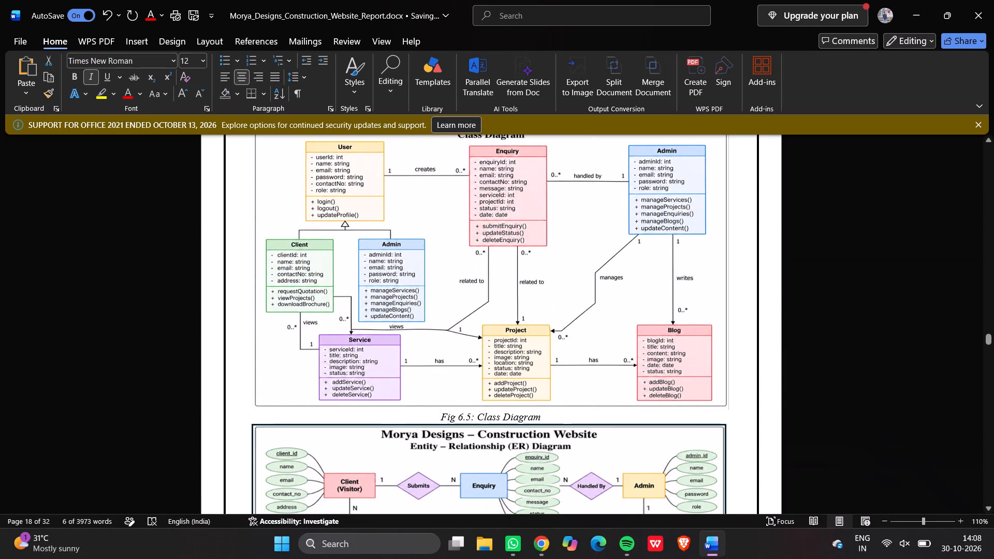
left_click_drag(539, 396, 550, 413)
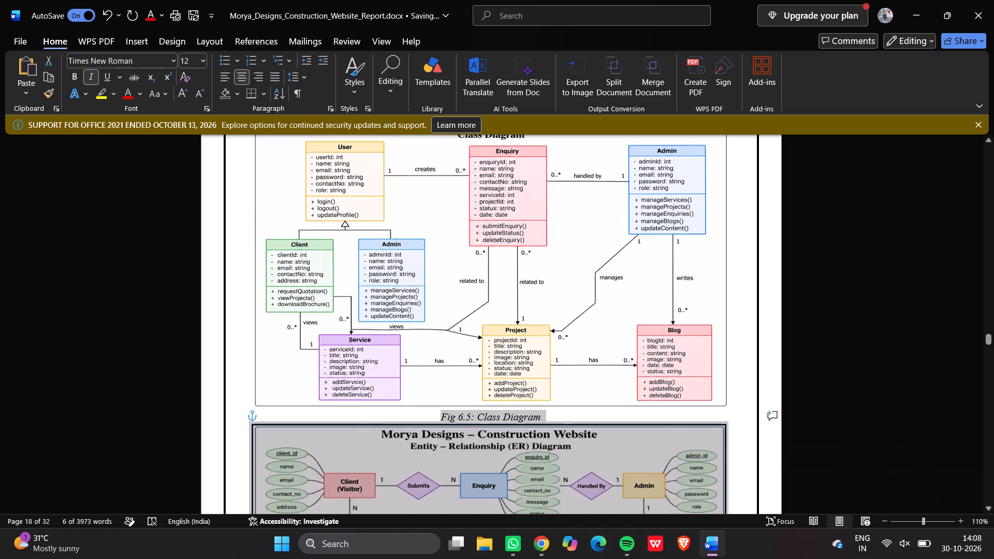
left_click_drag(550, 413, 551, 413)
left_click(648, 374)
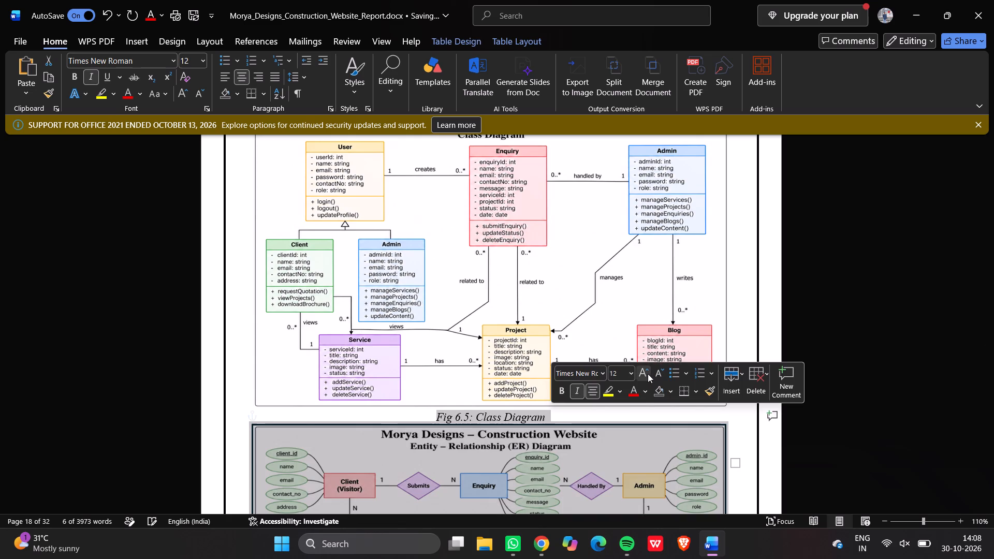
left_click(611, 415)
Move the Entity-Relationship diagram slightly down to leave a gap below the Fig 6.5 caption.
scroll(611, 415, "down", 1)
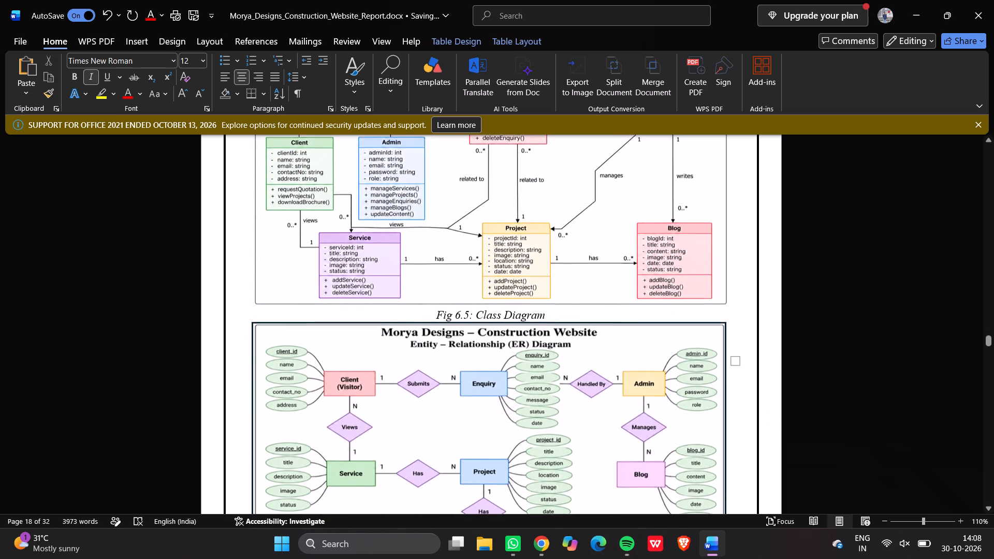
scroll(611, 415, "down", 2)
scroll(611, 415, "up", 1)
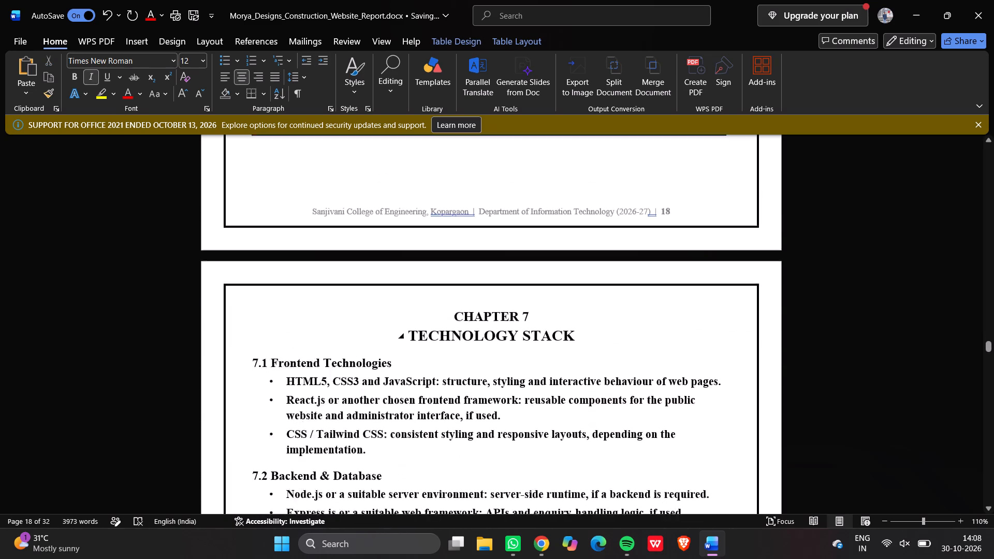
scroll(611, 415, "up", 1)
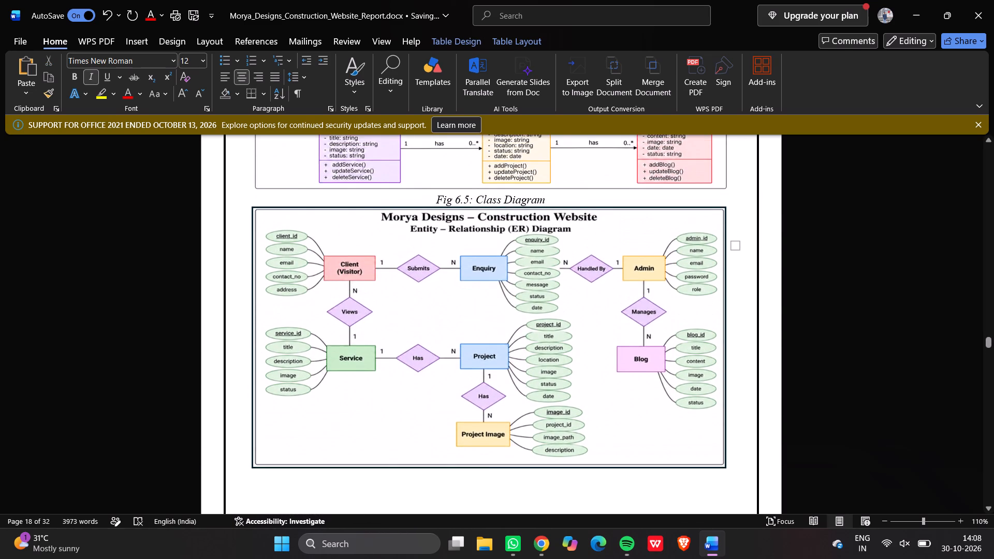
left_click(559, 325)
left_click_drag(514, 319, 514, 324)
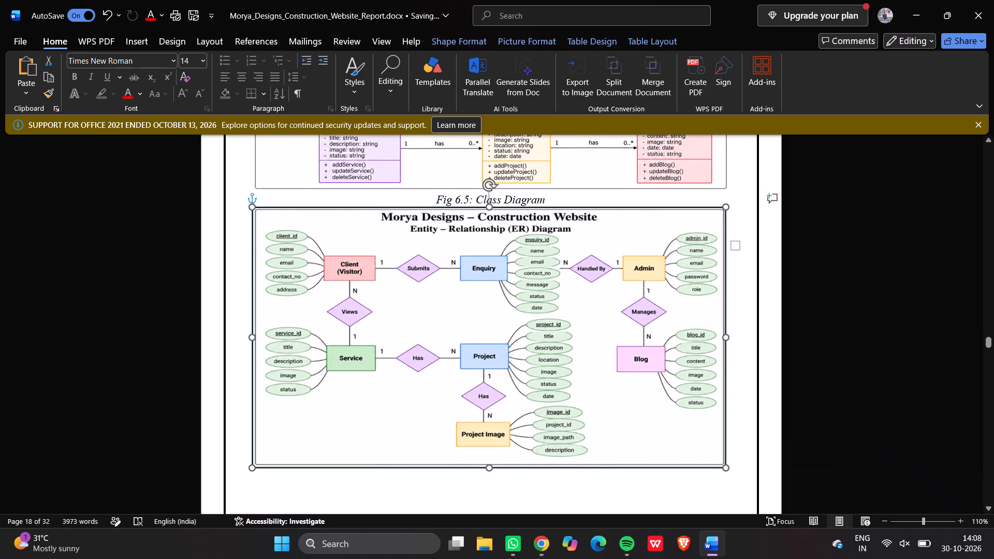
left_click_drag(514, 324, 516, 329)
left_click(587, 195)
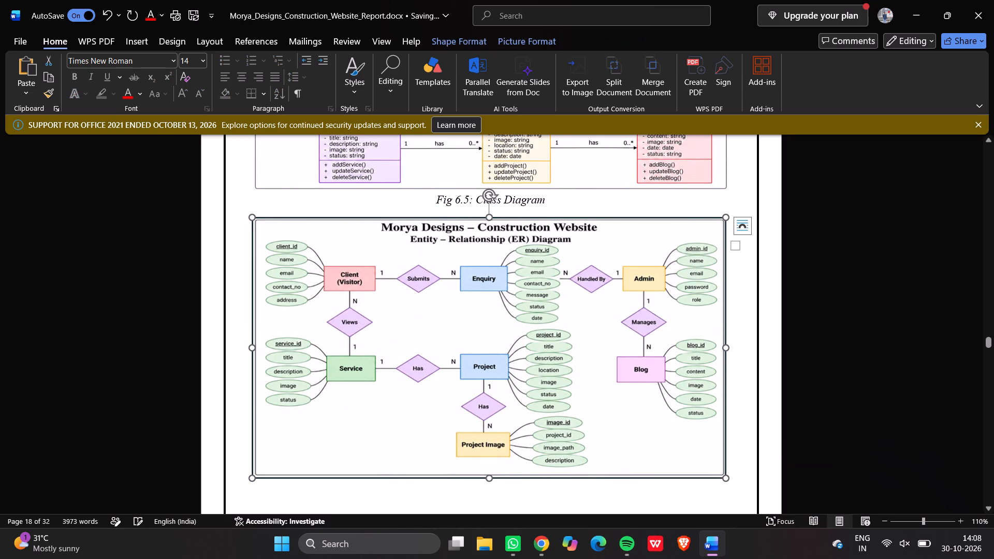
scroll(587, 195, "down", 1)
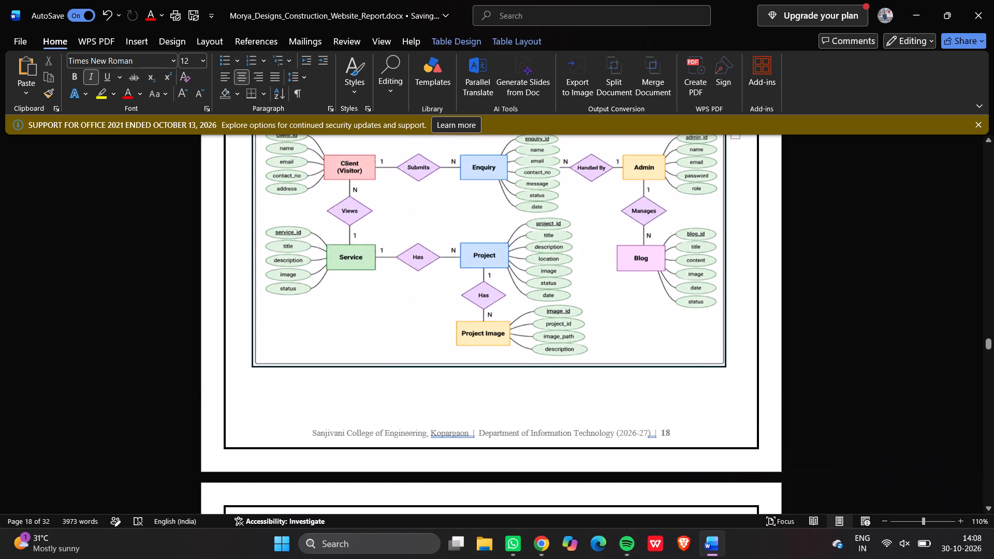
scroll(476, 357, "down", 2)
scroll(476, 357, "up", 2)
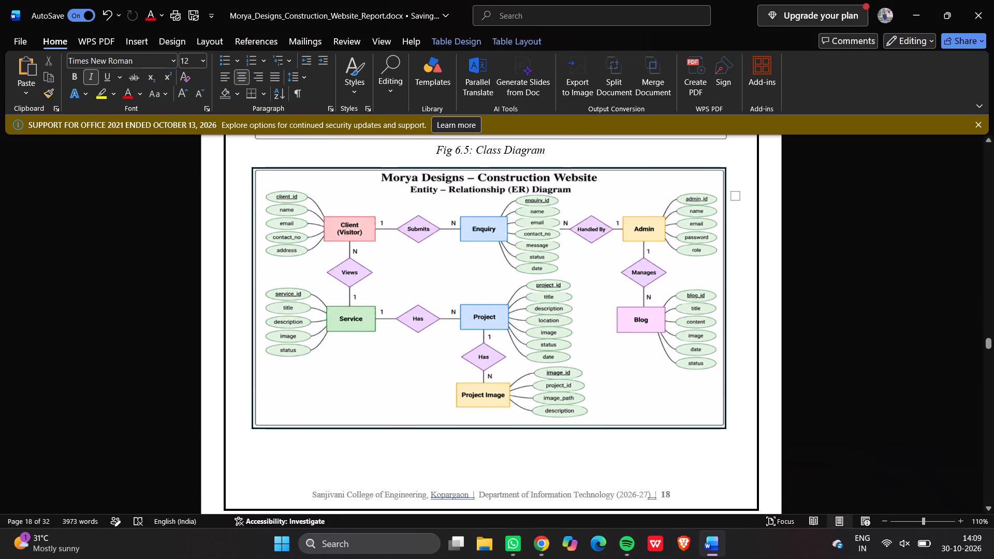
Back in Word, draw a text box about 7.6 cm wide and 1.1 cm high beneath the ER diagram on page 18.
scroll(510, 275, "down", 1)
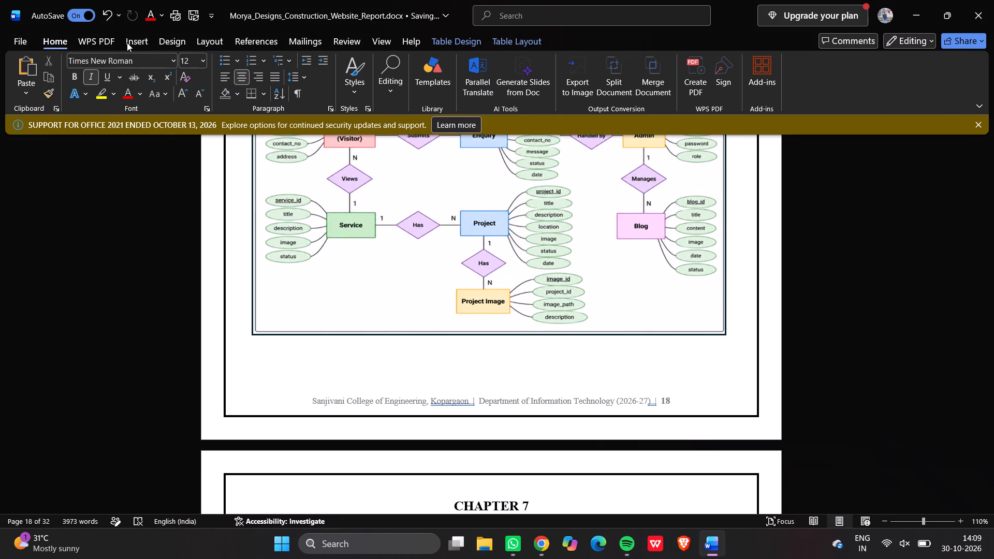
left_click(127, 42)
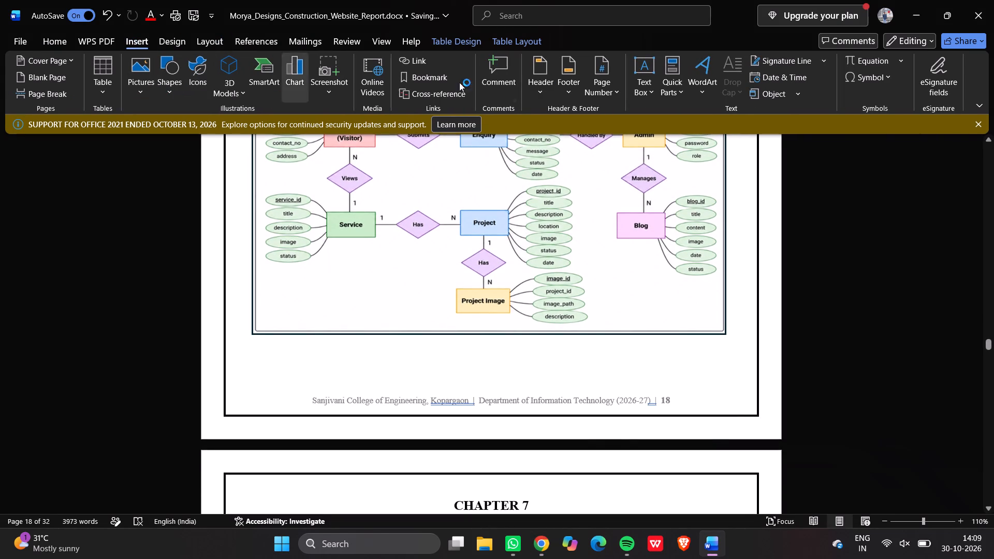
left_click(637, 97)
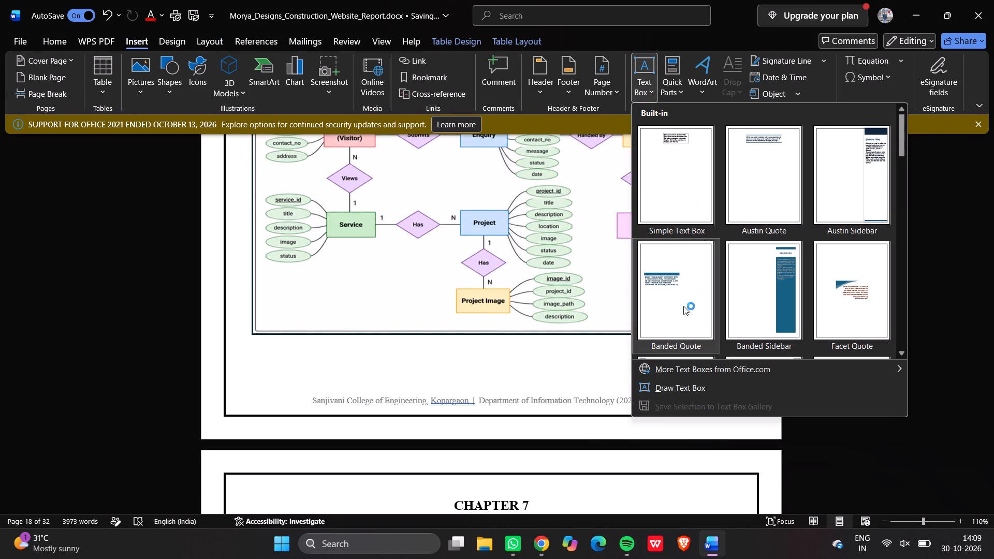
left_click(692, 390)
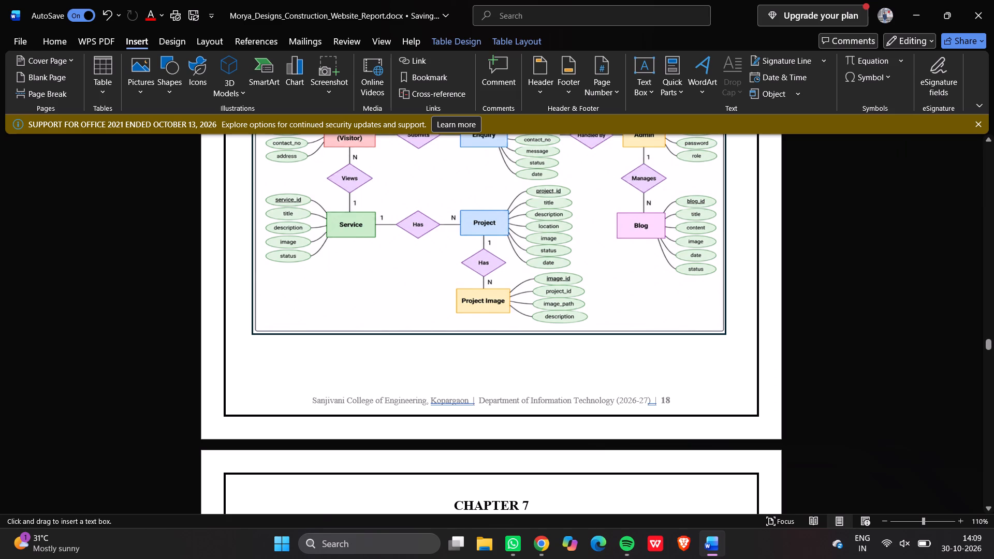
left_click_drag(414, 350, 620, 382)
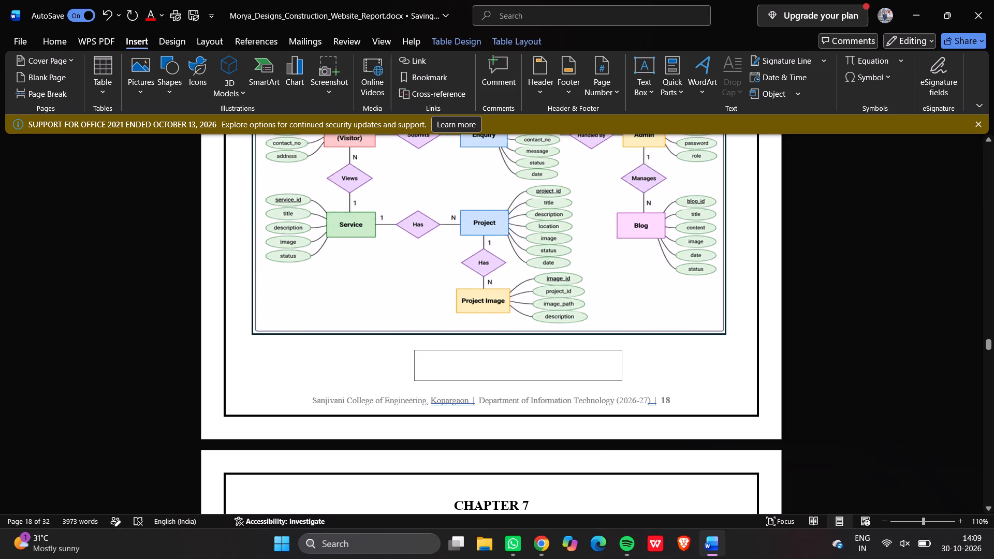
left_click_drag(620, 382, 618, 382)
left_click_drag(618, 382, 618, 380)
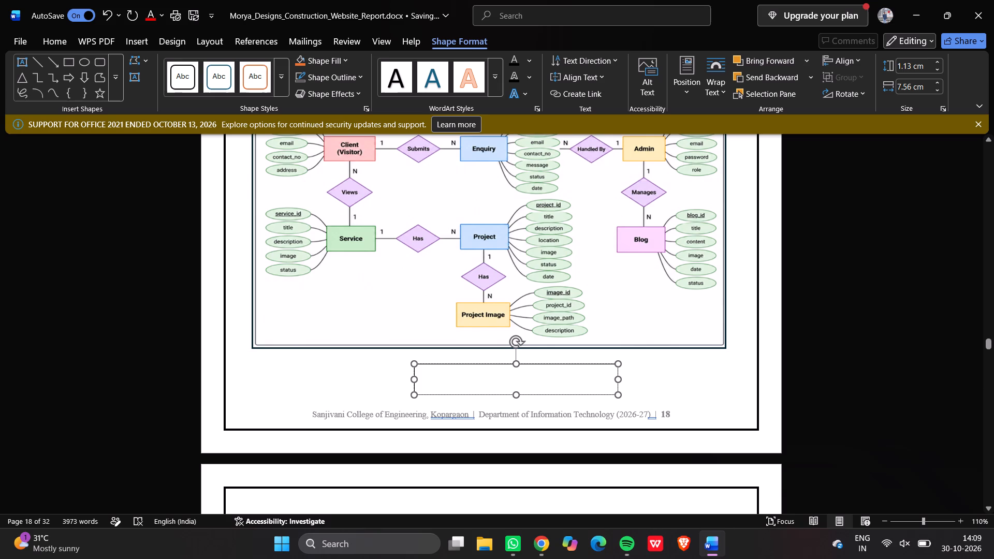
Enter the caption "Fig 6.6 E-R Diagram" in the new text box.
key("shift+f")
type("ig")
key("space")
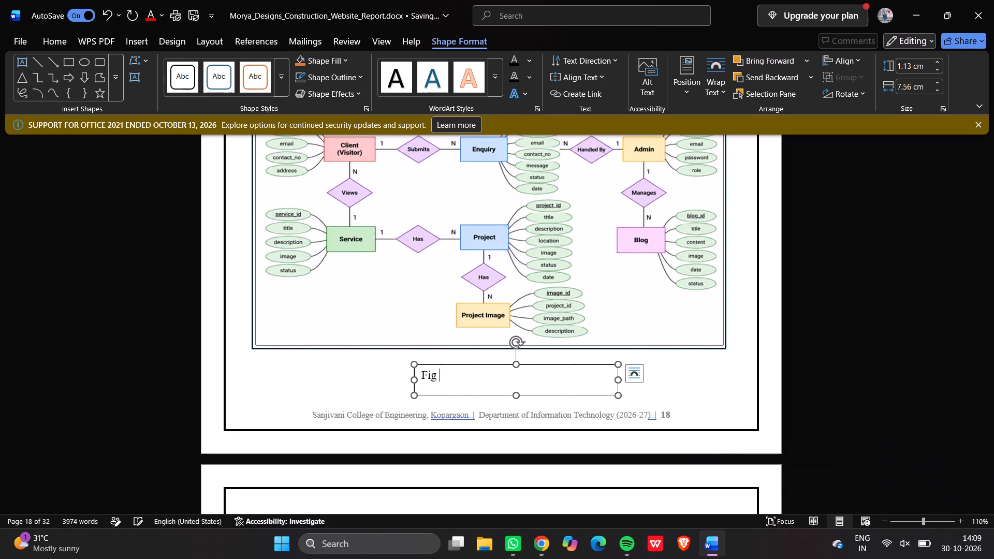
type("6.6")
key("space")
type("E_")
key("BackSpace")
type("-R Diagram")
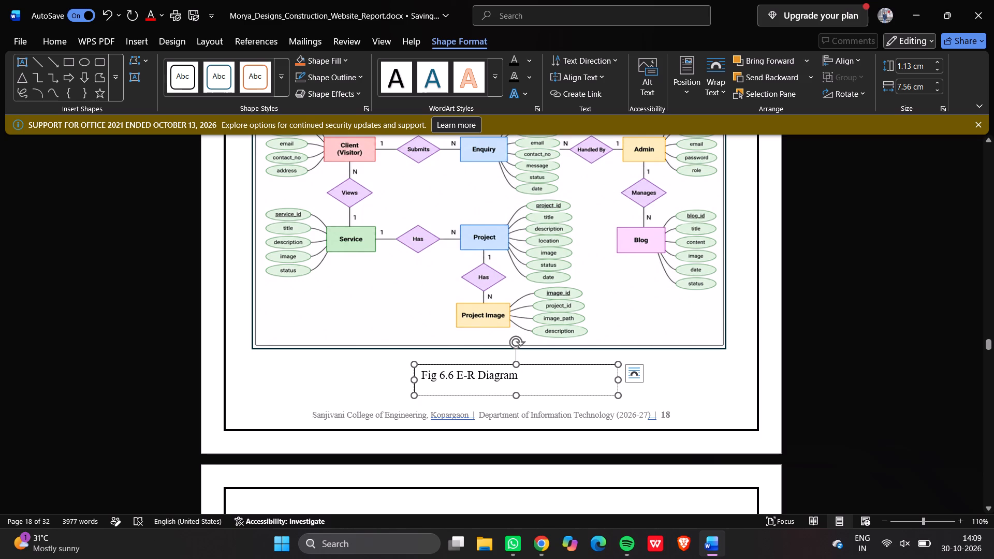
Italicize the whole "Fig 6.6 E-R Diagram" caption.
left_click_drag(420, 375, 530, 380)
left_click(560, 361)
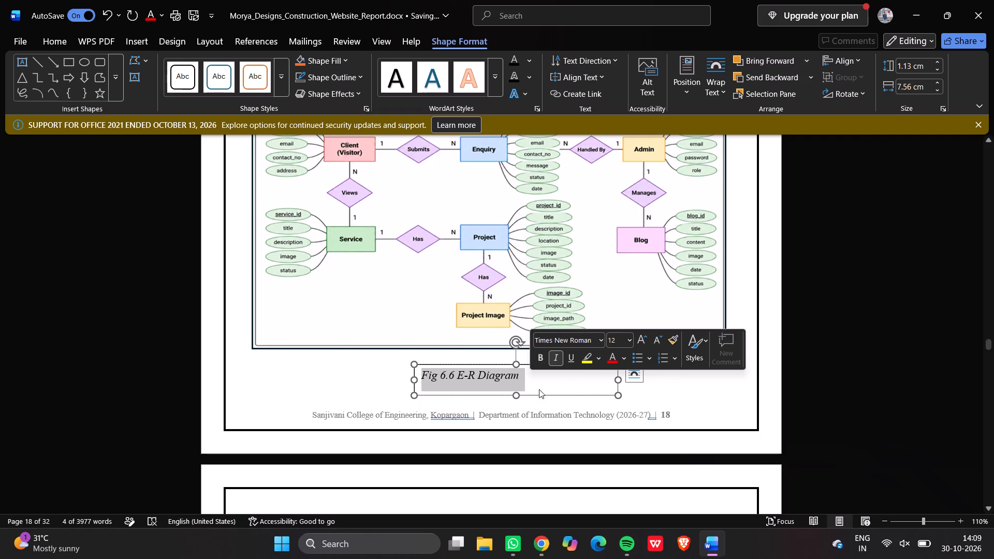
Insert leading spaces before "Fig 6.6 E-R Diagram" to shift the caption towards the middle of its text box.
left_click(403, 373)
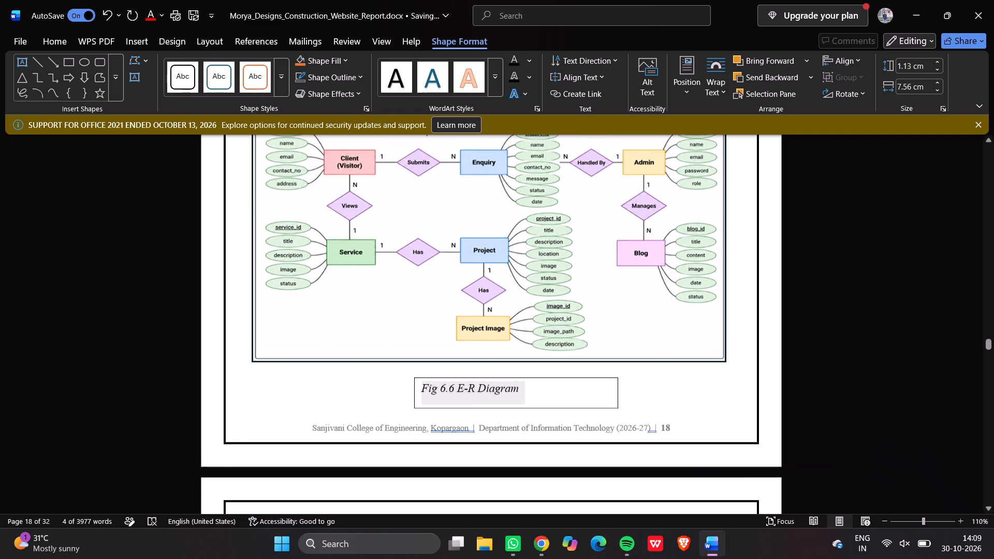
left_click(421, 412)
key("space")
key("space")
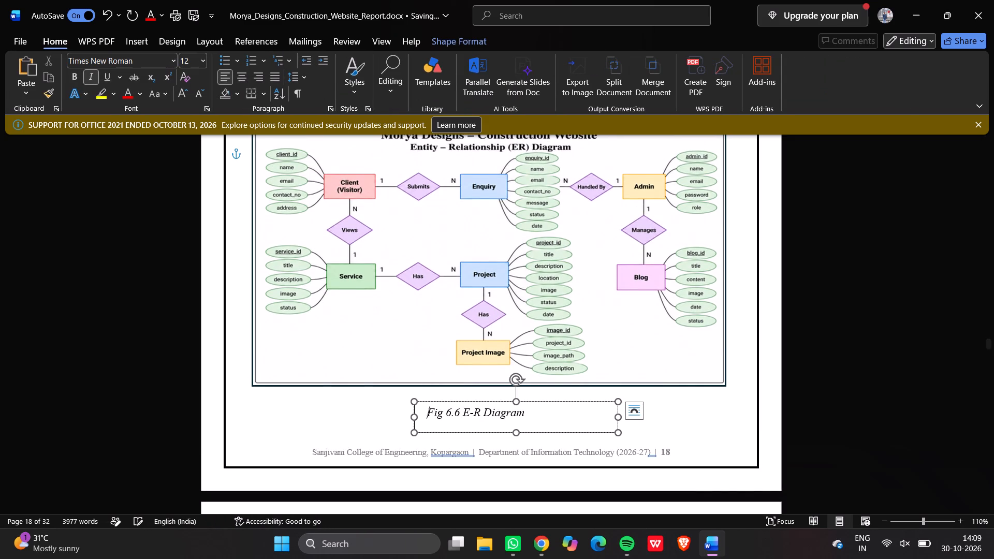
key("space")
key("space")
key("space")
key("space")
key("space")
key("space")
key("space")
key("space")
key("space")
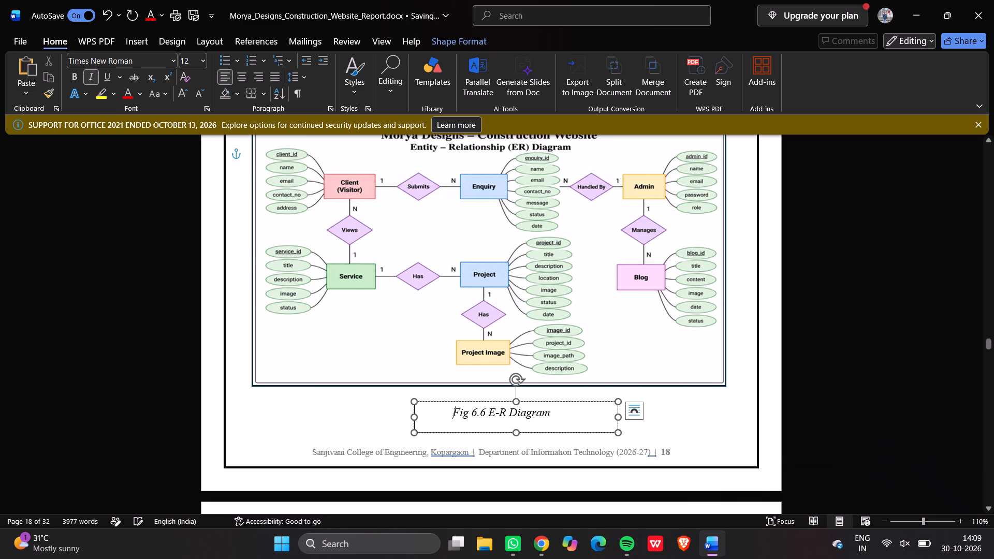
key("space")
Remove the outline of the Fig 6.6 caption's text box.
left_click(568, 430)
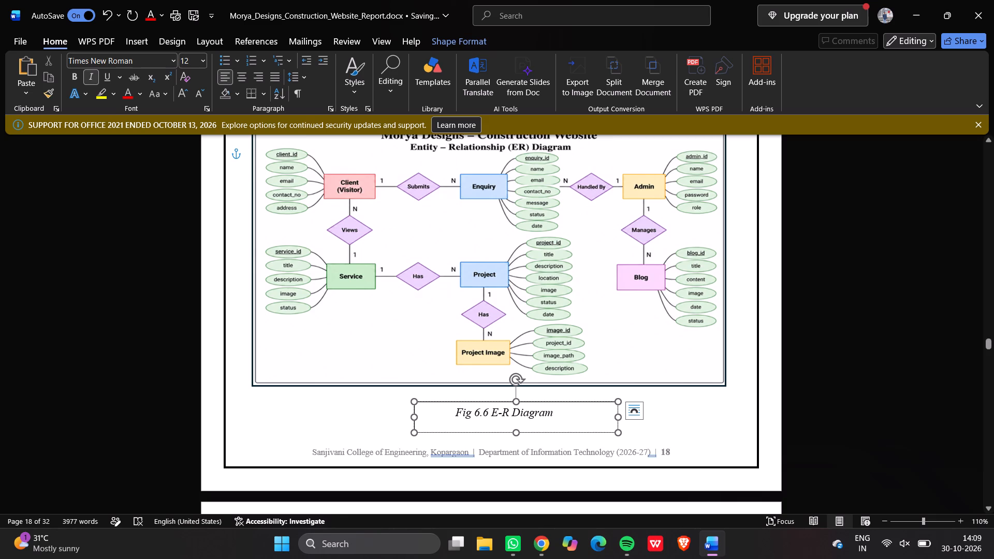
right_click(605, 426)
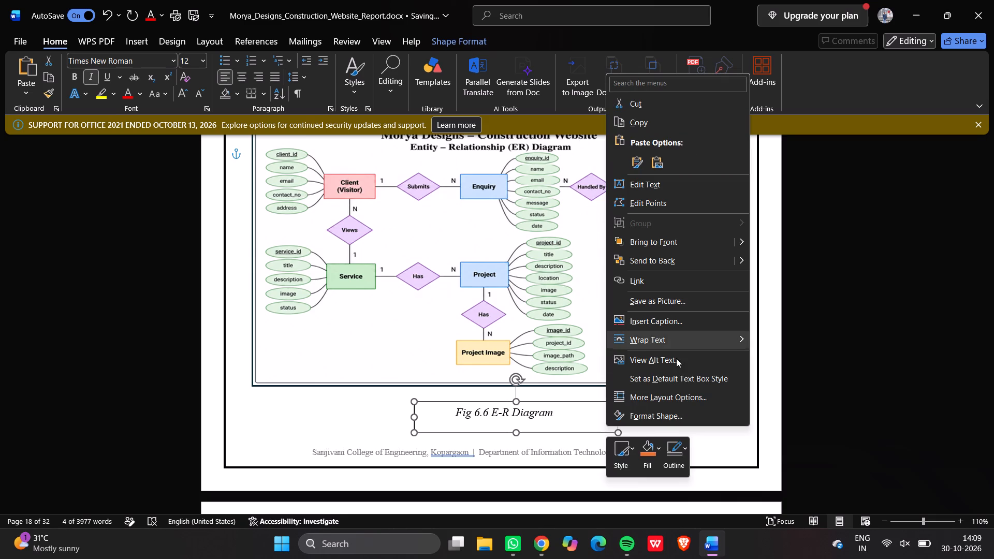
left_click(675, 445)
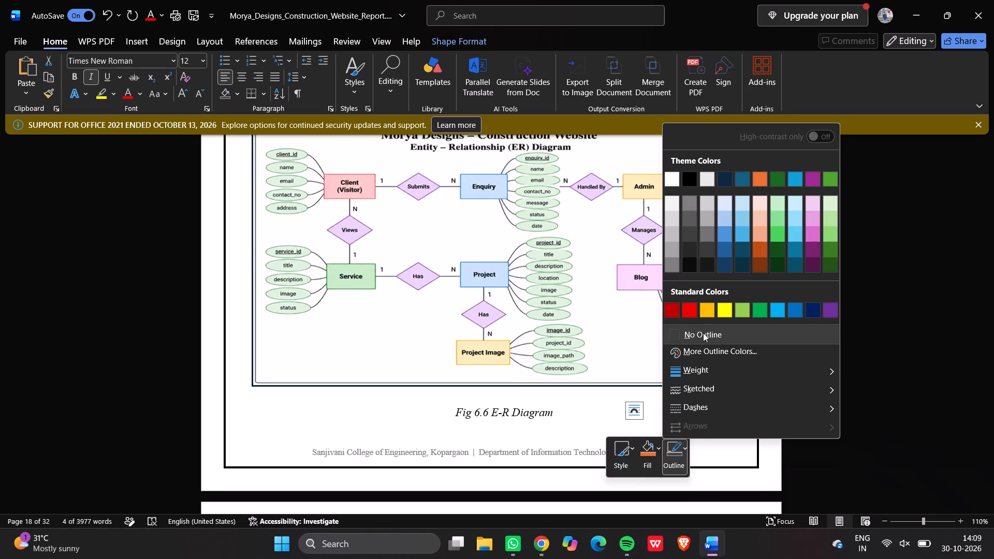
left_click(703, 333)
left_click(376, 339)
scroll(376, 339, "down", 1)
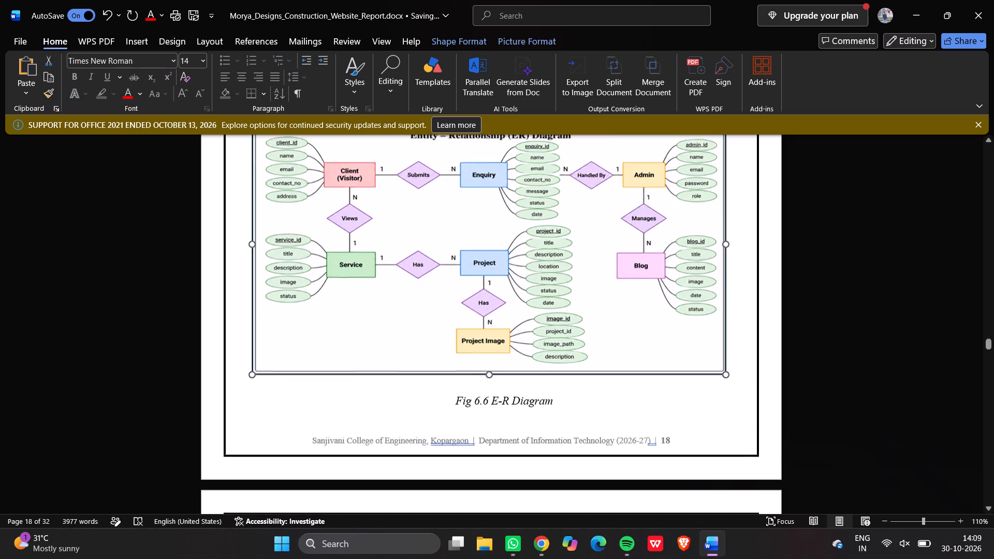
Remove the bold from the three bullets under 7.1 Frontend Technologies and justify them.
scroll(376, 339, "down", 1)
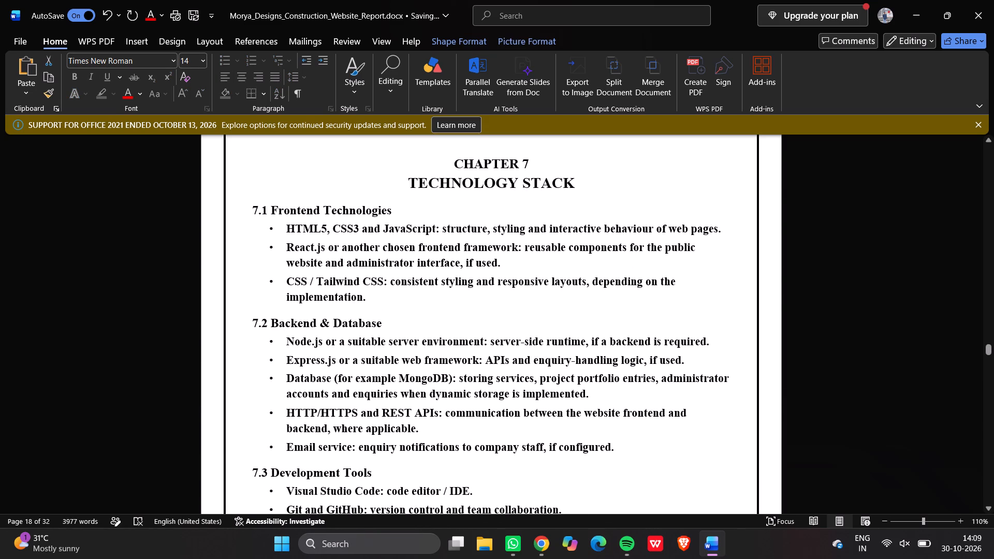
left_click_drag(285, 231, 379, 297)
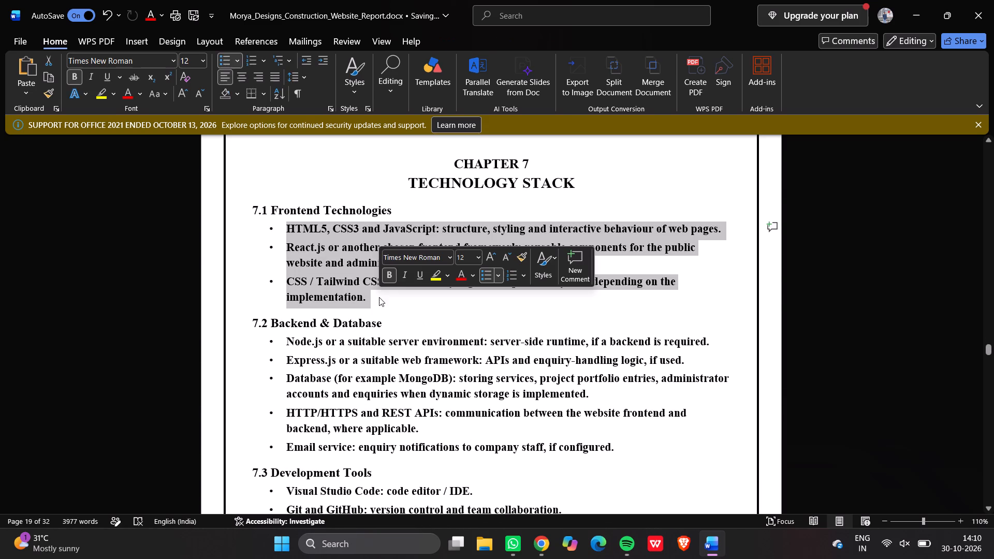
left_click(393, 279)
scroll(393, 279, "down", 1)
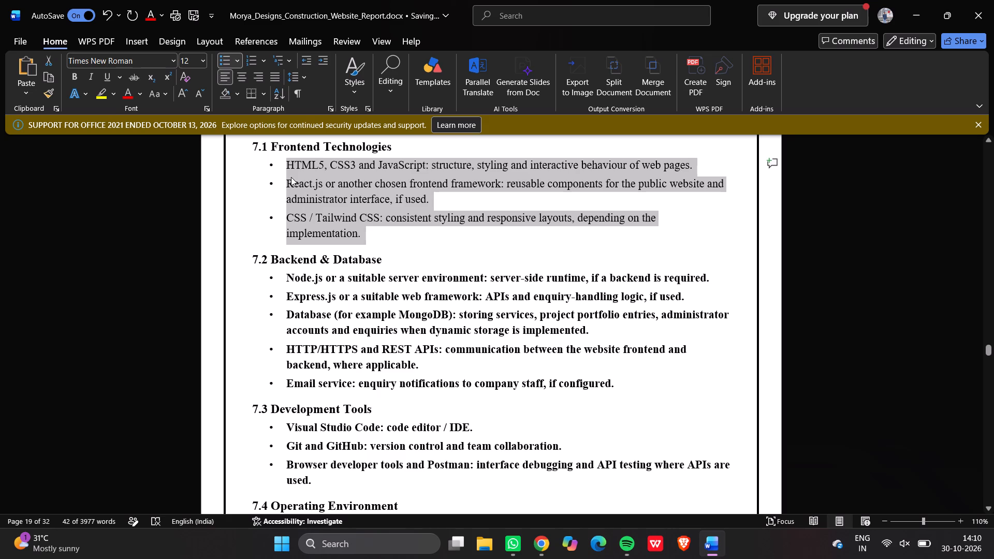
left_click(274, 81)
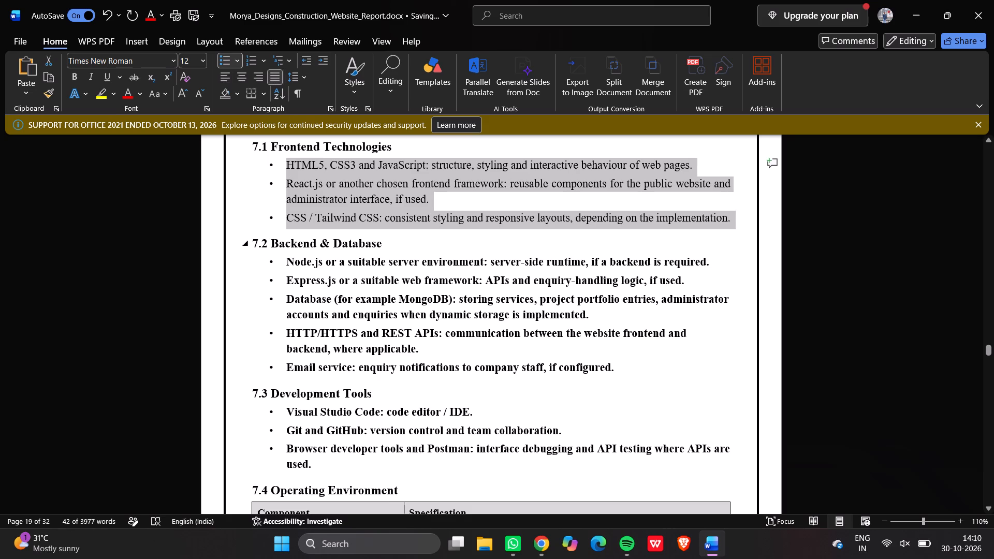
left_click(418, 249)
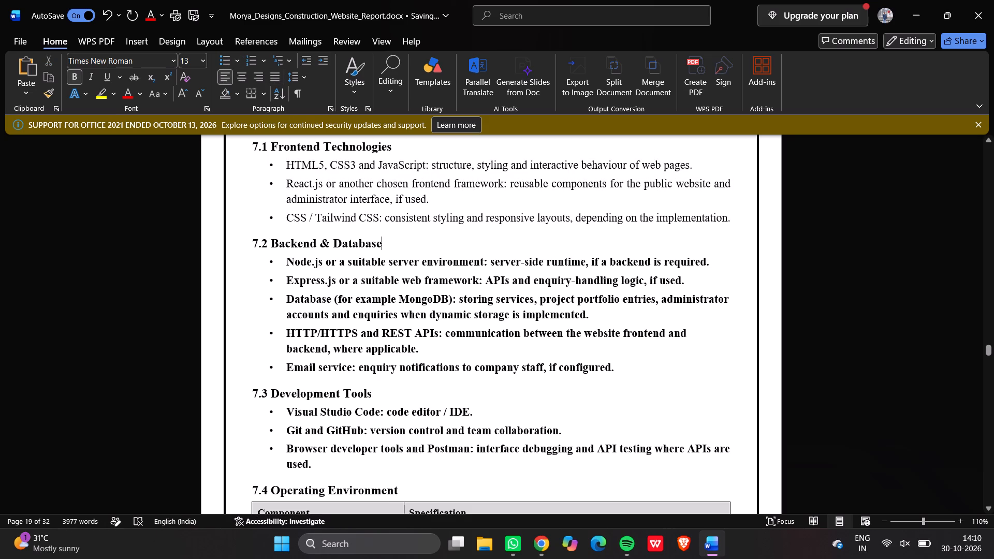
Remove the bold from the five bullets under 7.2 Backend & Database and justify them.
left_click_drag(288, 261, 623, 367)
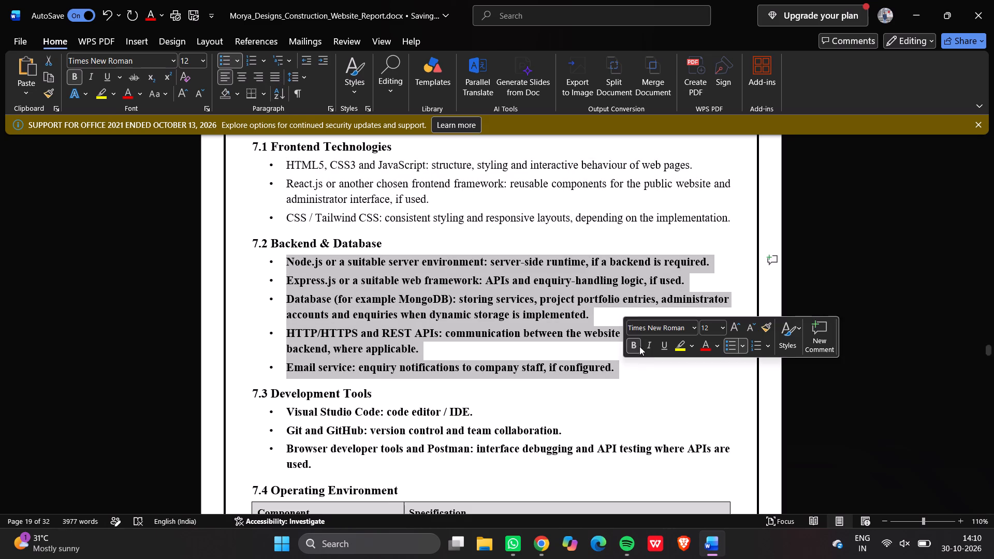
left_click(637, 345)
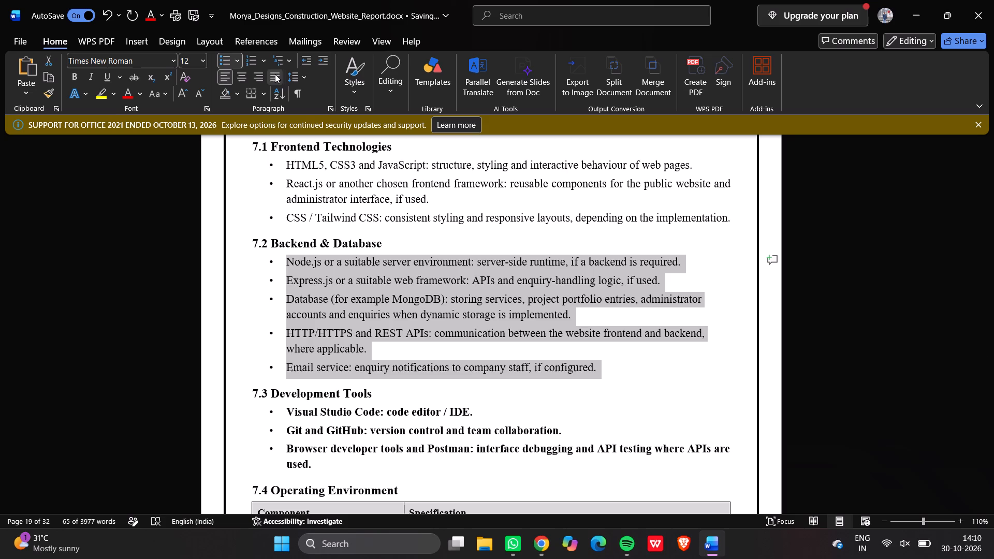
left_click(275, 73)
Justify the three bullets under 7.3 Development Tools and remove their bold formatting.
scroll(324, 143, "down", 1)
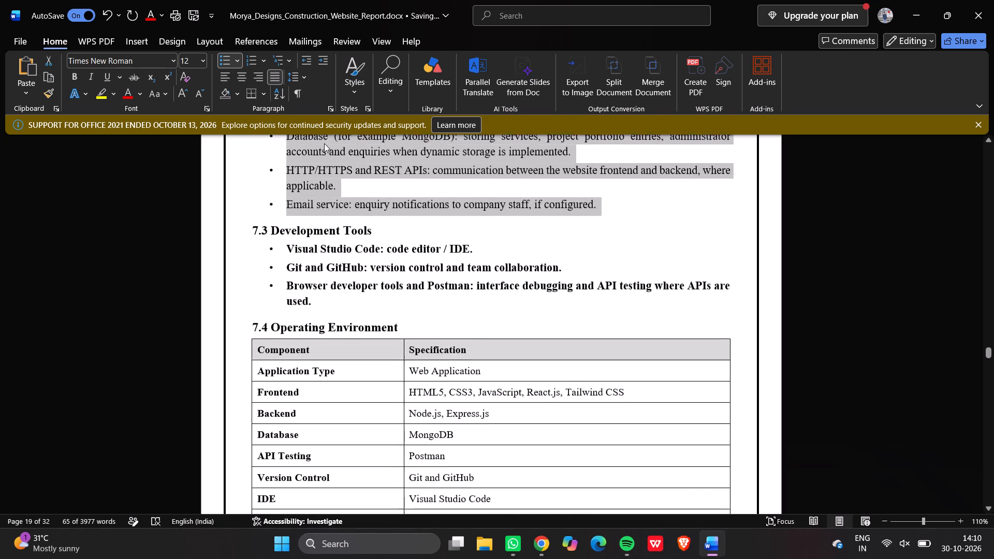
left_click_drag(287, 245, 334, 291)
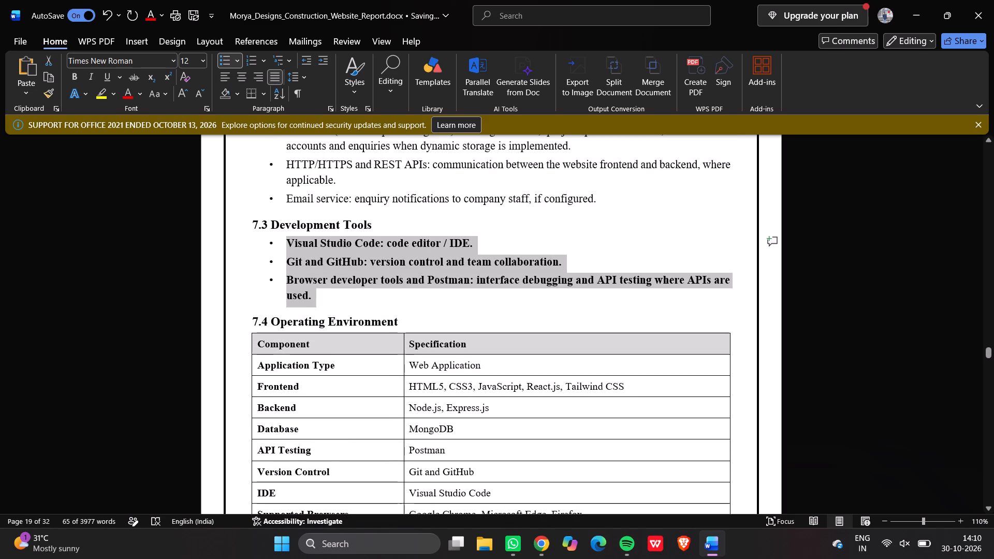
left_click_drag(334, 291, 334, 296)
left_click(276, 77)
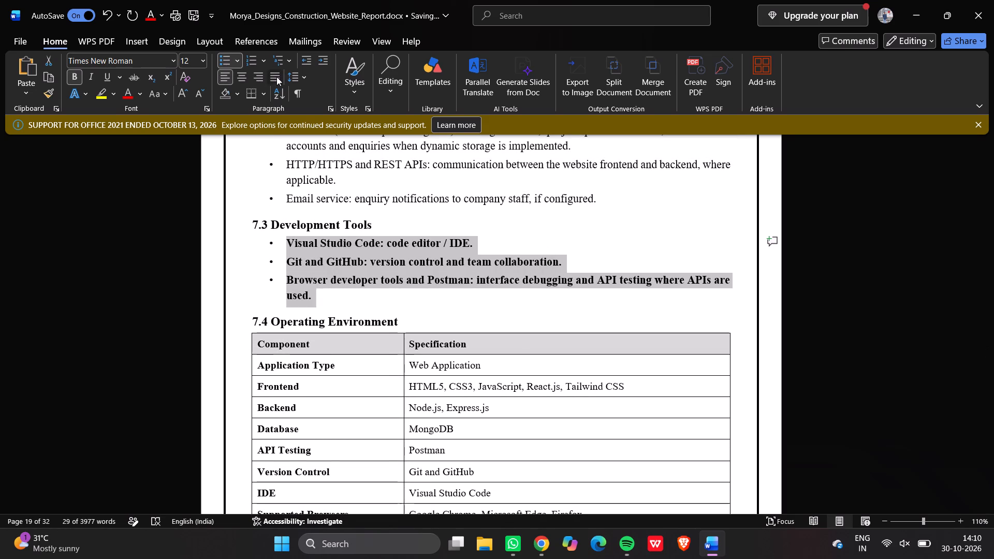
left_click(75, 76)
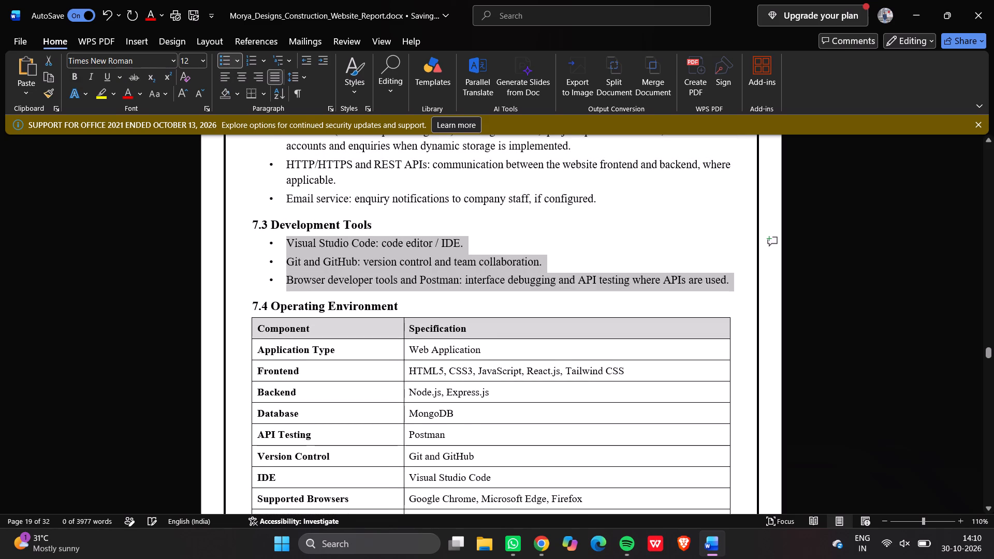
Justify the two bullets under 7.5 Constraints, Assumptions and Dependencies.
scroll(297, 200, "down", 2)
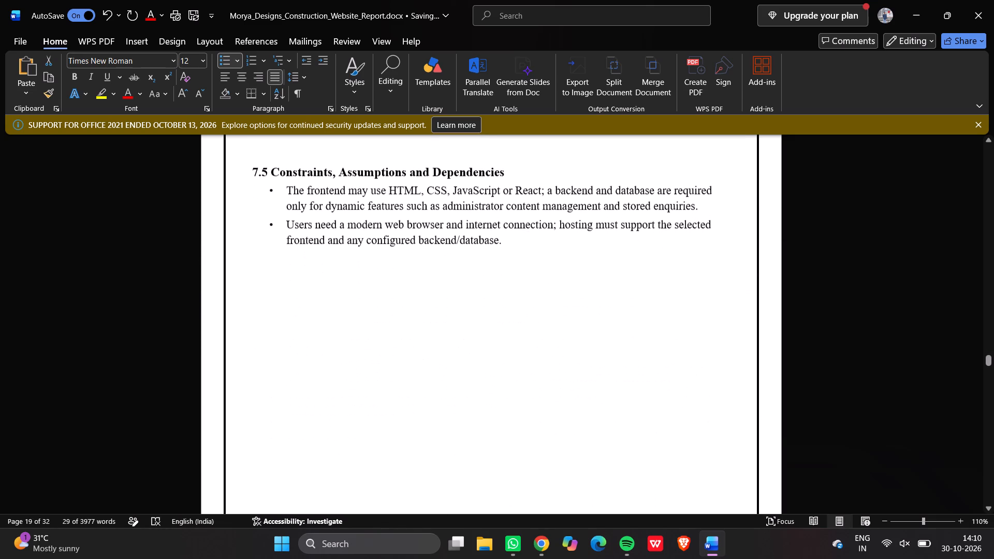
left_click_drag(281, 192, 505, 236)
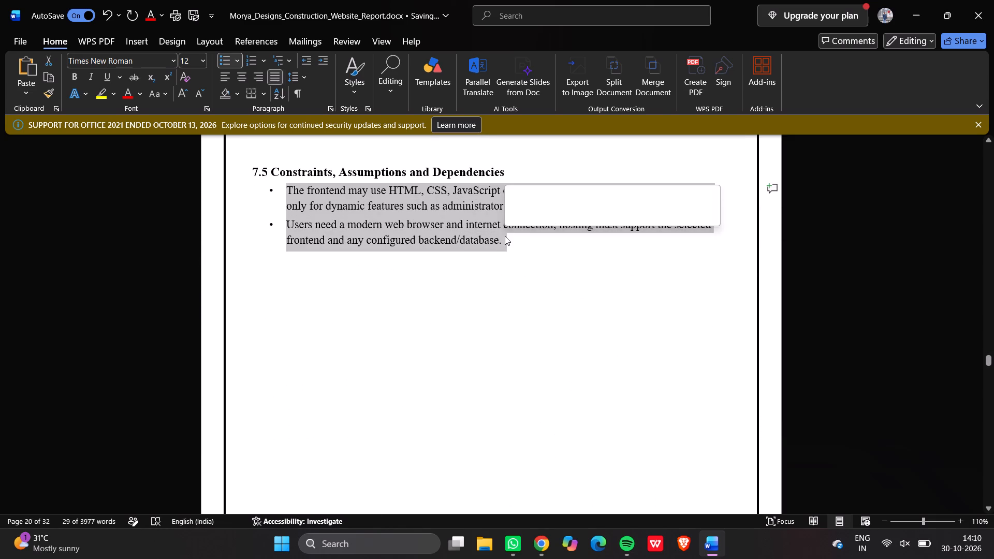
left_click(276, 72)
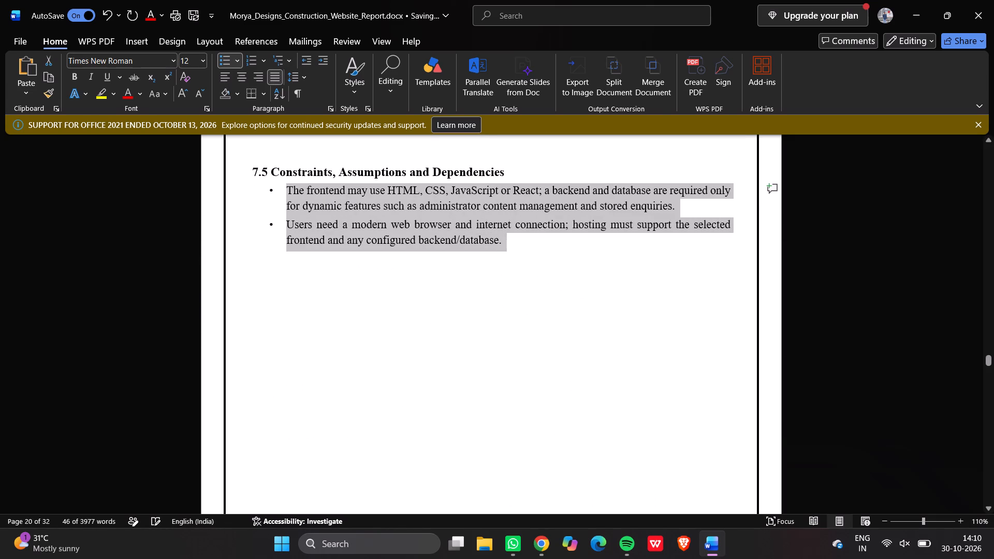
left_click(485, 315)
Remove the bold from the Simplicity bullet under 8.1 Design Principles and justify it.
scroll(485, 315, "down", 1)
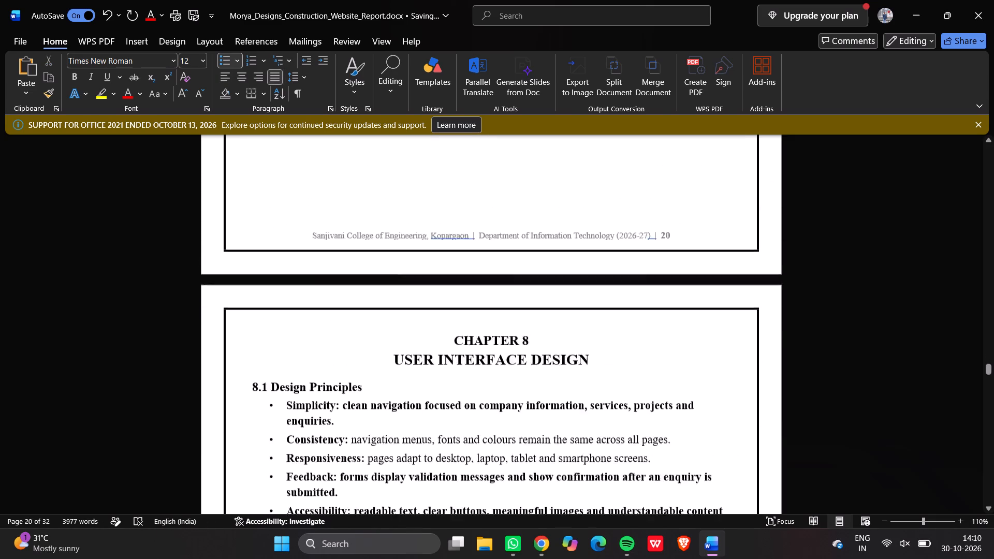
scroll(485, 315, "down", 1)
scroll(422, 299, "up", 1)
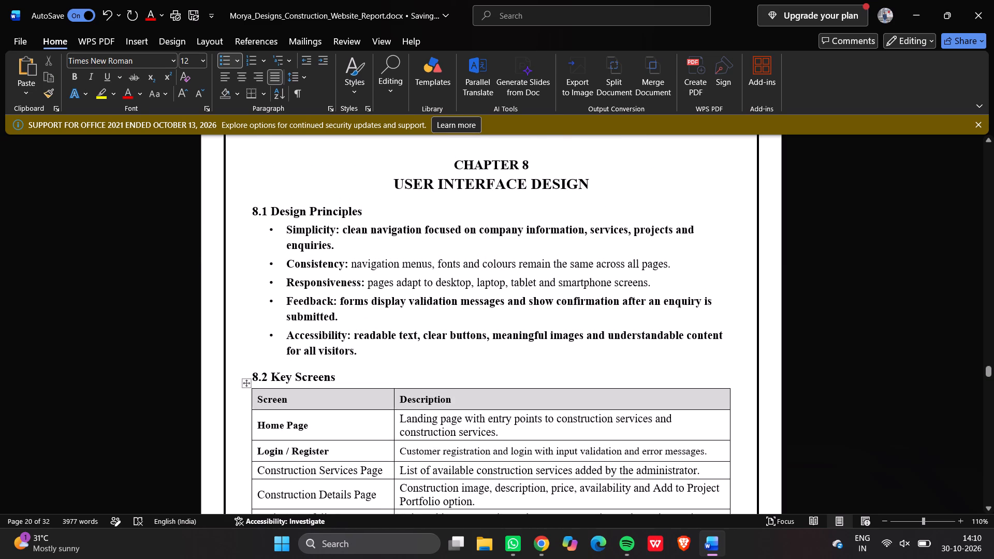
left_click_drag(285, 229, 353, 241)
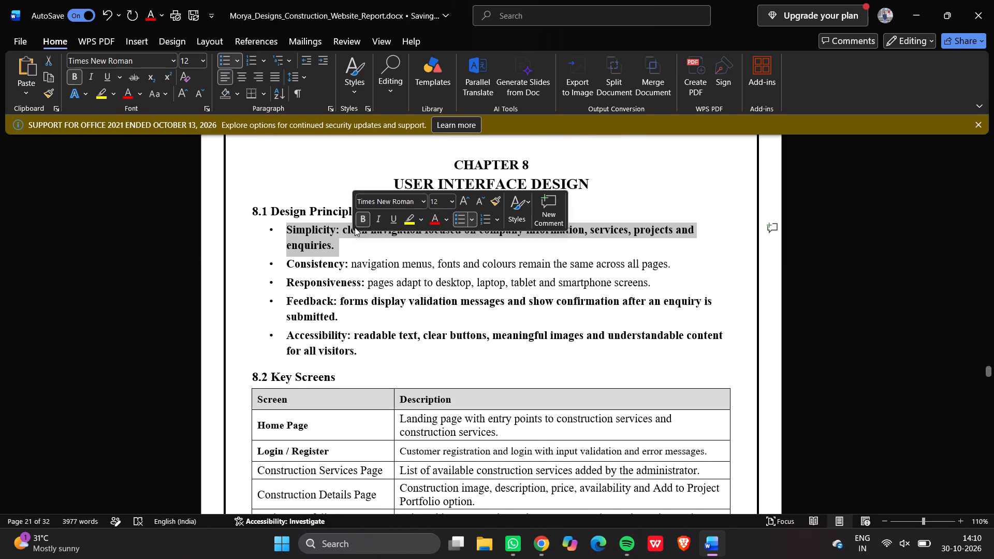
left_click(362, 222)
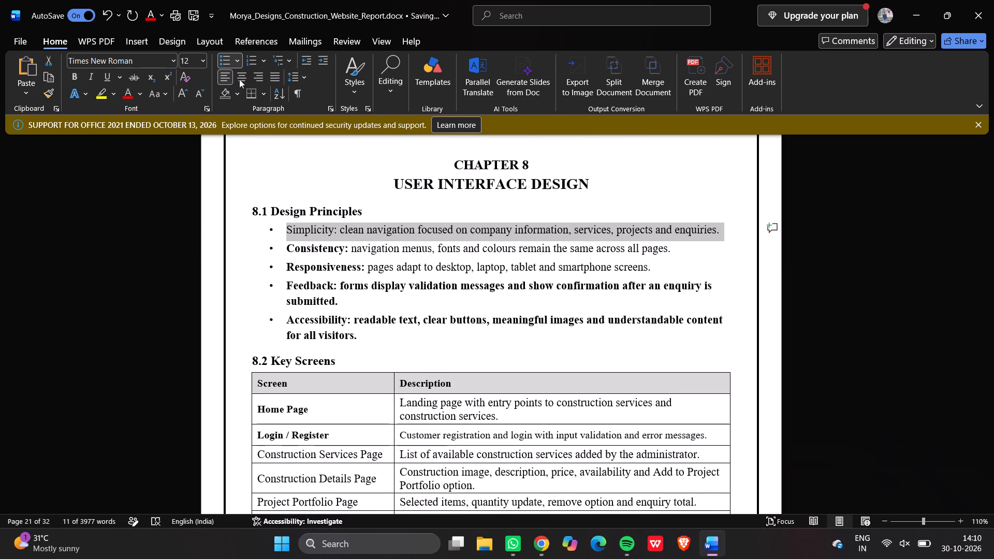
left_click(274, 76)
Remove the bold from the Consistency and Responsiveness labels and from the entire Feedback and Accessibility bullets in section 8.1.
left_click_drag(286, 248, 382, 282)
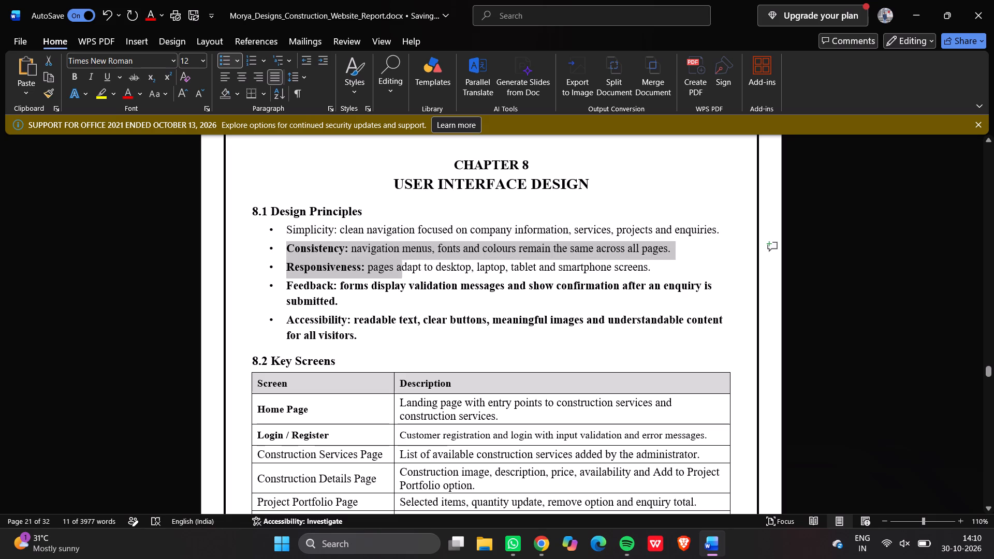
left_click_drag(382, 282, 347, 248)
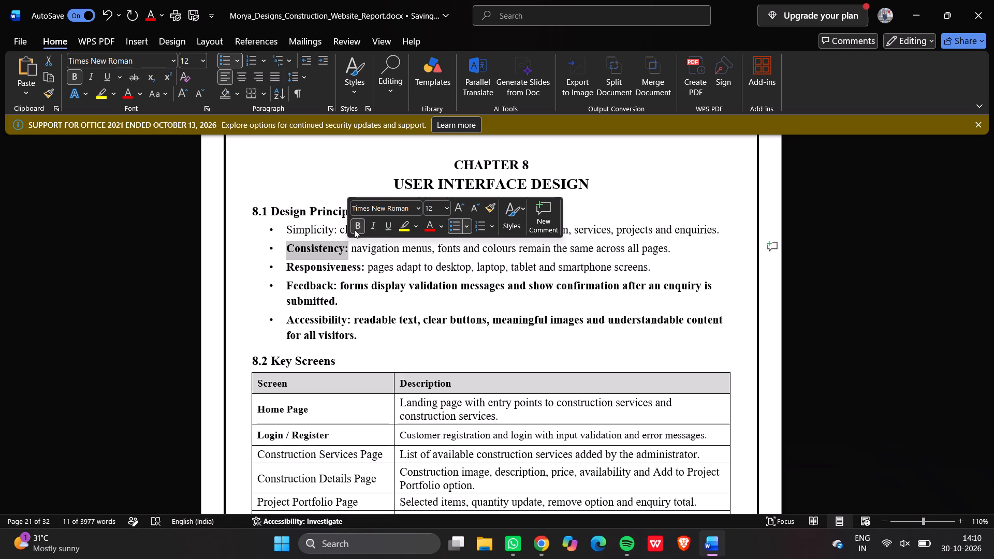
left_click(356, 224)
left_click_drag(283, 268, 337, 267)
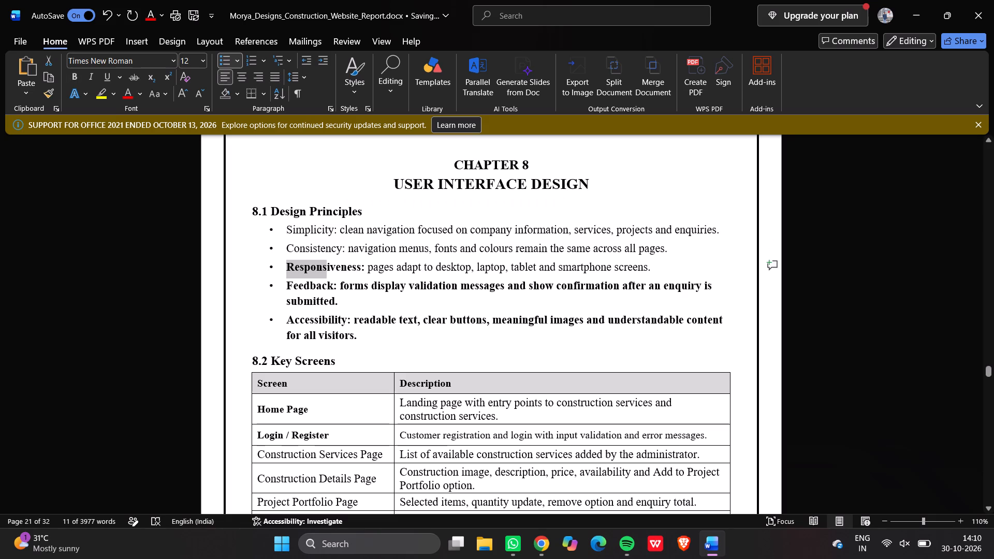
left_click_drag(337, 267, 366, 264)
left_click(376, 248)
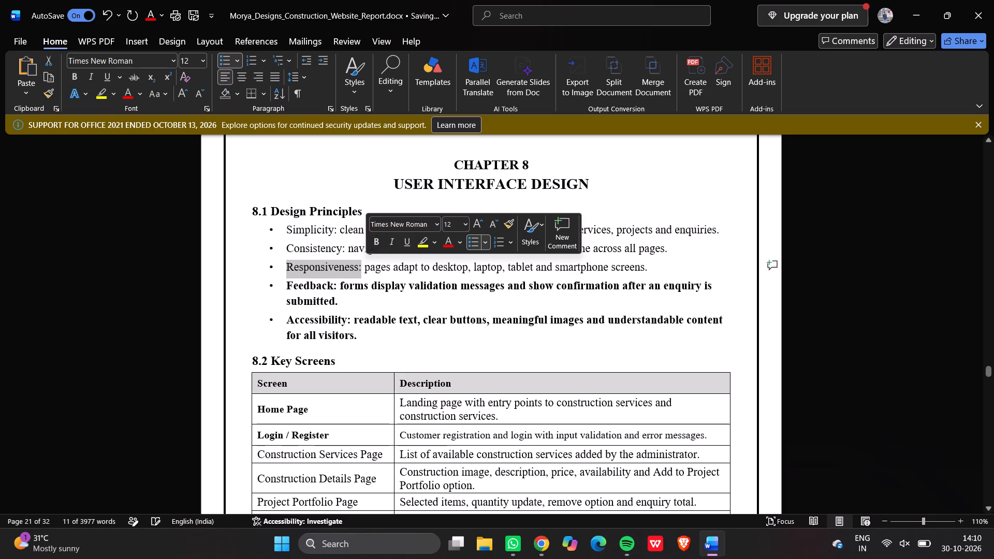
left_click_drag(286, 289, 375, 334)
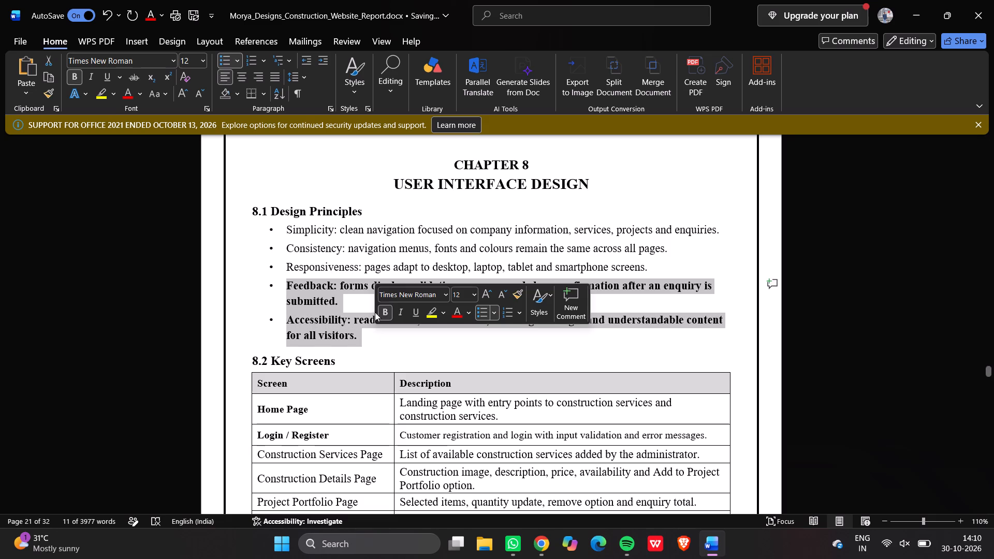
left_click(390, 311)
Justify all five bullets under 8.1 Design Principles.
scroll(404, 327, "down", 2)
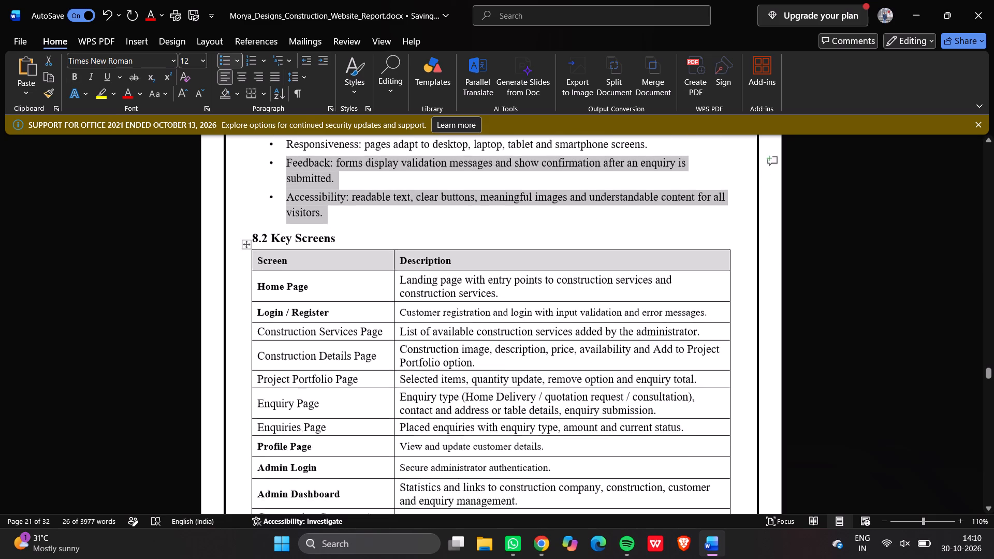
scroll(404, 327, "down", 1)
scroll(404, 327, "up", 2)
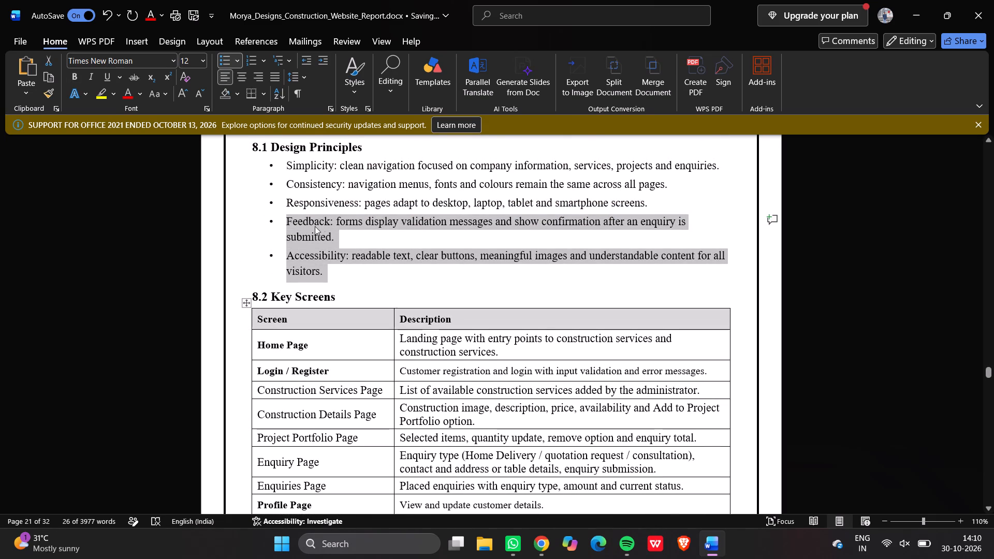
left_click(356, 232)
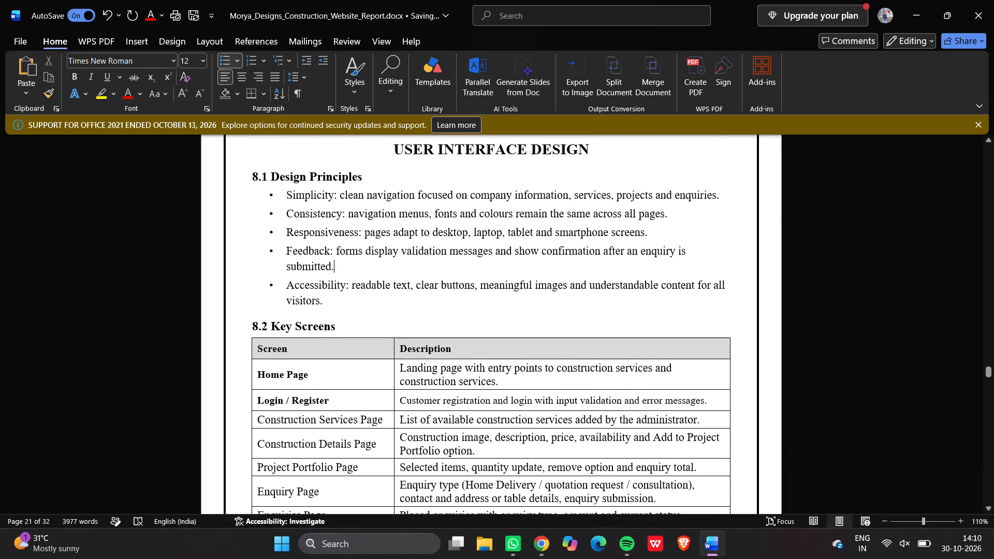
left_click_drag(284, 196, 346, 298)
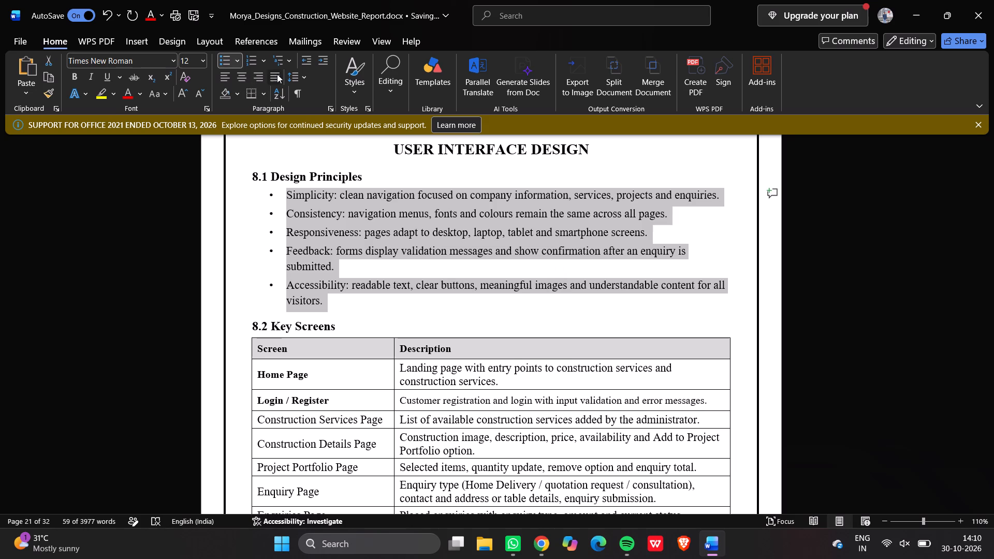
left_click(277, 74)
left_click(477, 285)
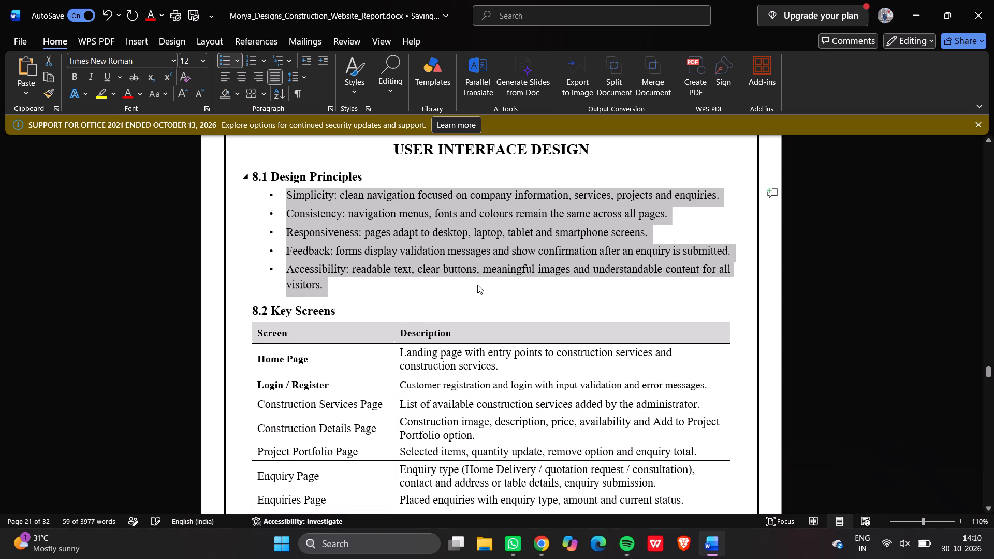
Insert two blank lines before the 8.4 Design Screens / Wireframes heading to move it onto the following page.
scroll(477, 285, "down", 1)
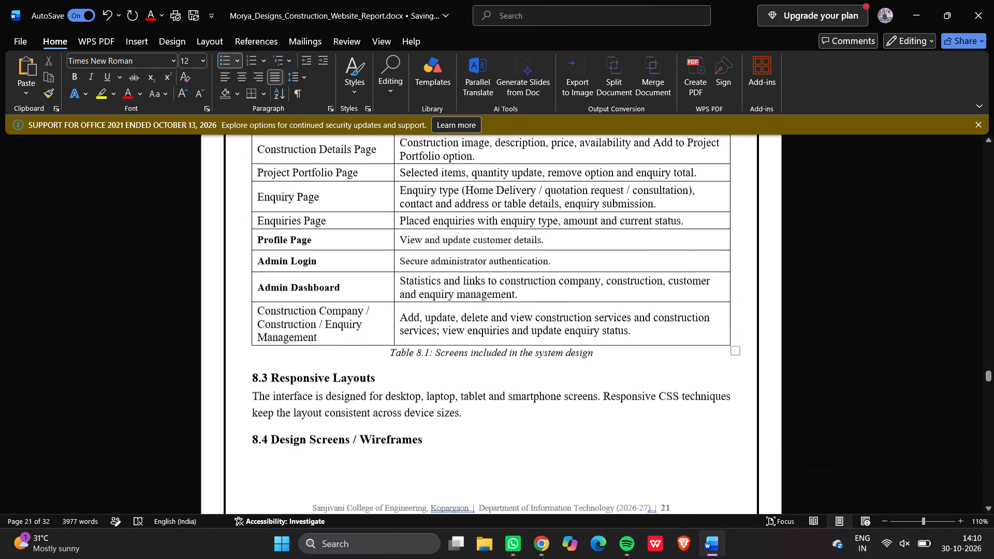
scroll(477, 285, "down", 2)
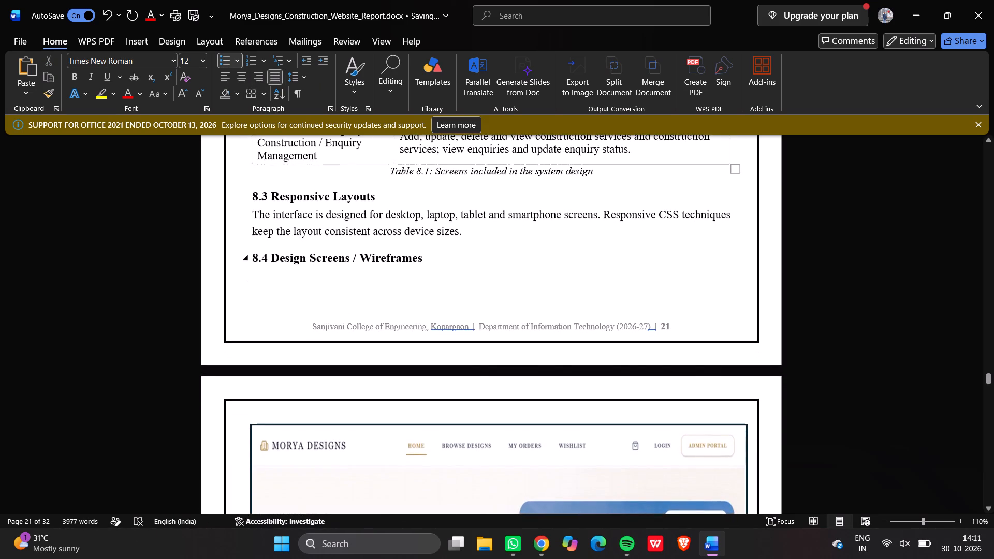
left_click(250, 244)
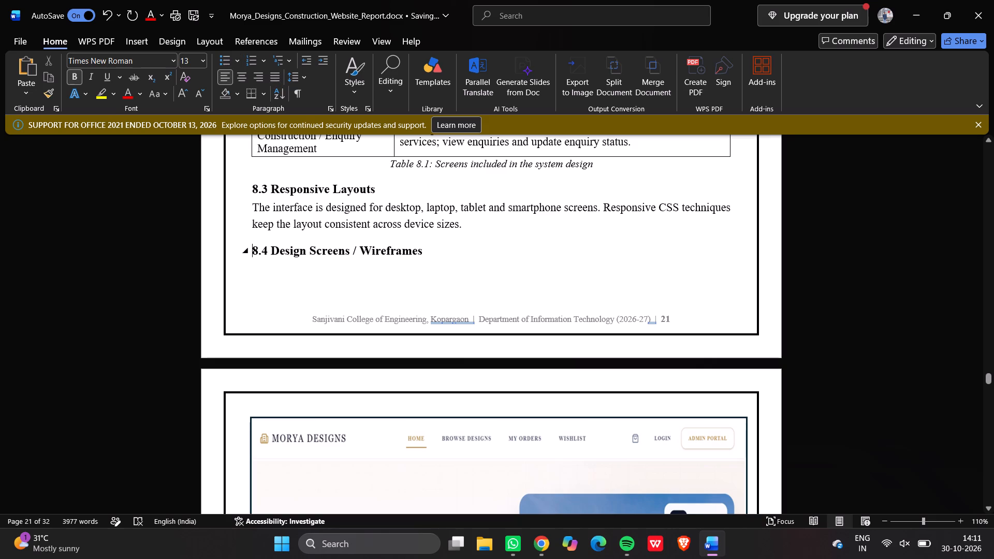
key("Return")
key("Return")
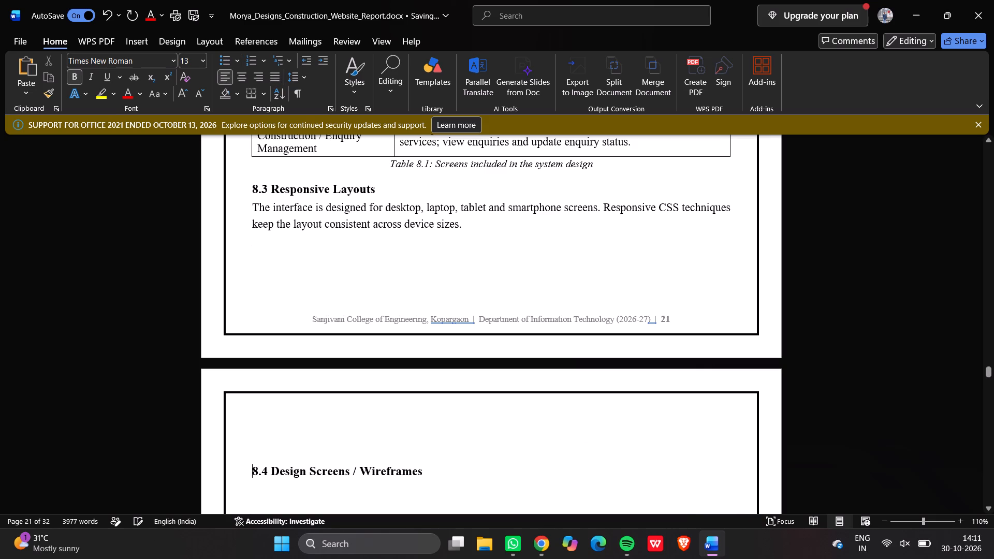
scroll(348, 266, "down", 3)
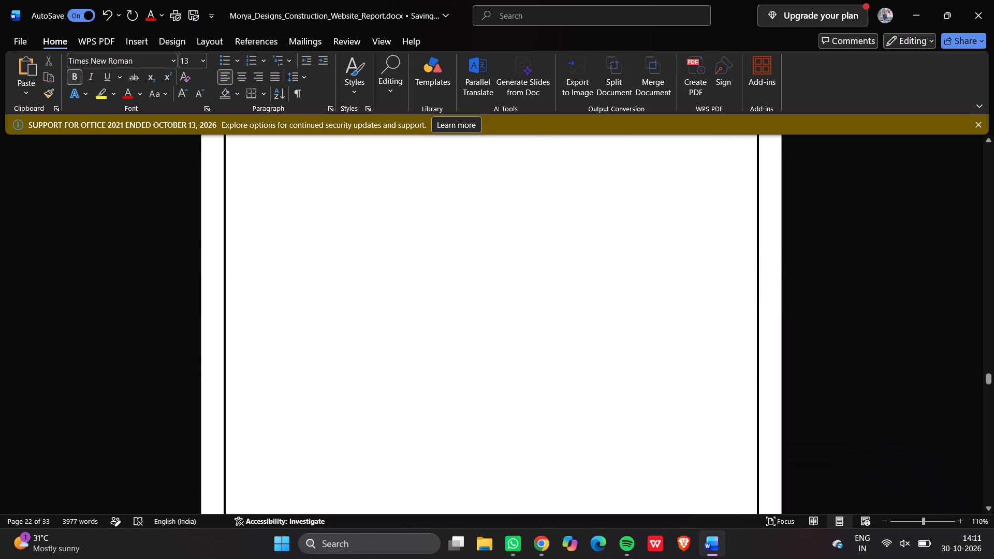
scroll(348, 266, "down", 2)
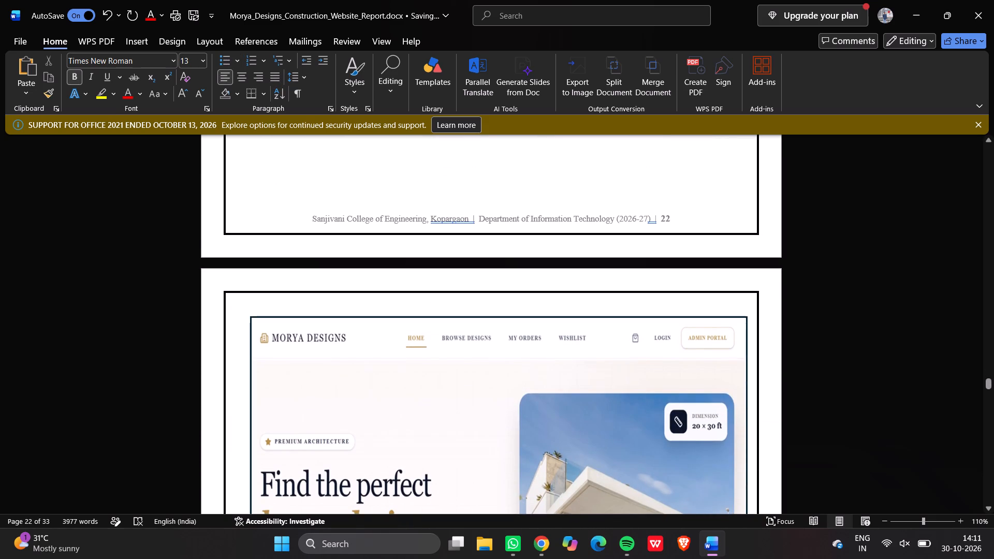
Delete the blank space above the 8.4 Design Screens / Wireframes heading so the heading moves back to page 21.
left_click(271, 303)
key("BackSpace")
key("BackSpace")
key("BackSpace")
key("BackSpace")
scroll(301, 276, "up", 1)
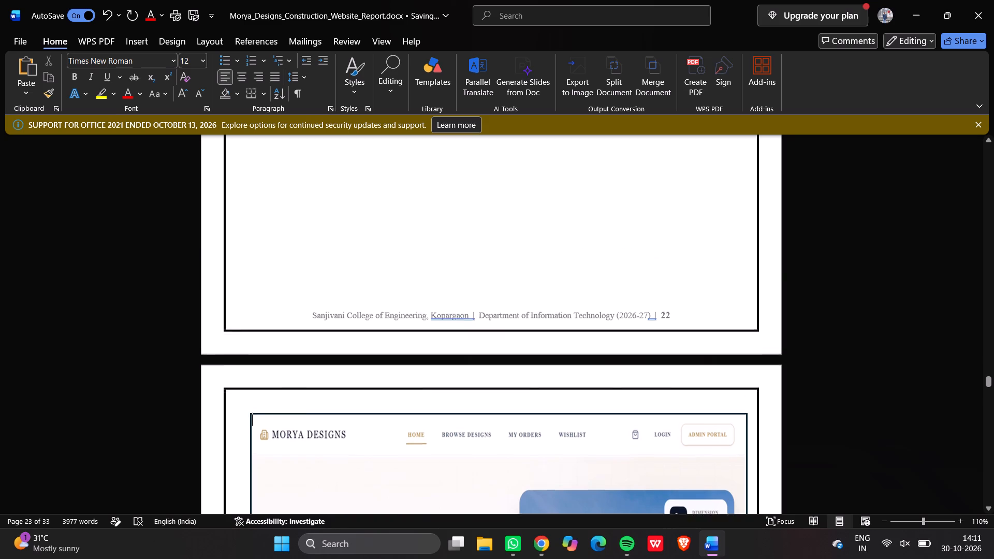
scroll(301, 276, "up", 2)
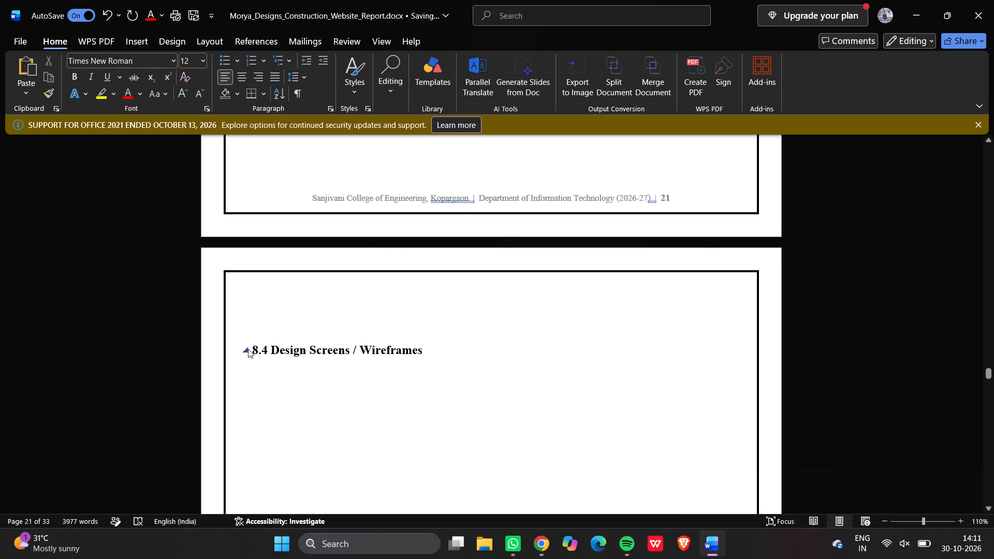
left_click(250, 349)
left_click(255, 350)
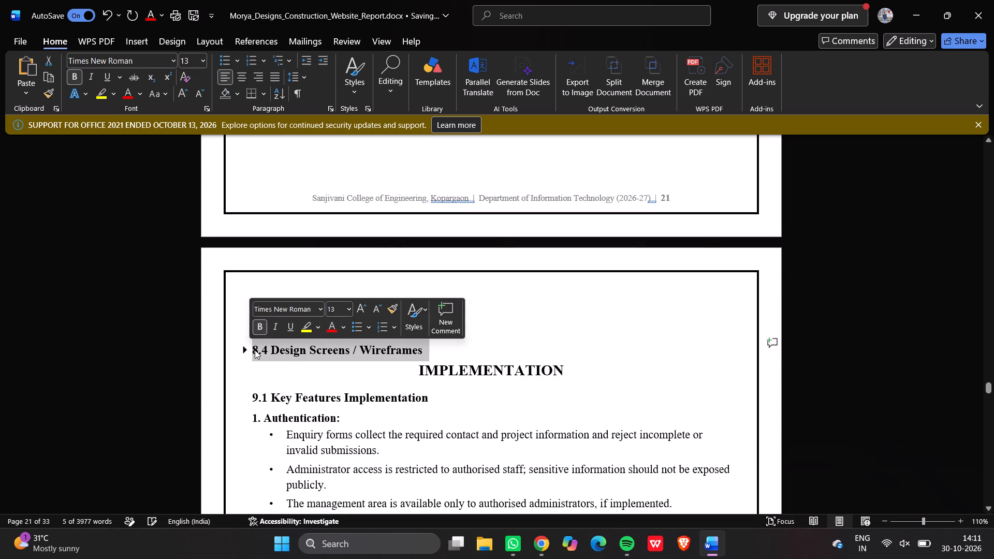
left_click(243, 352)
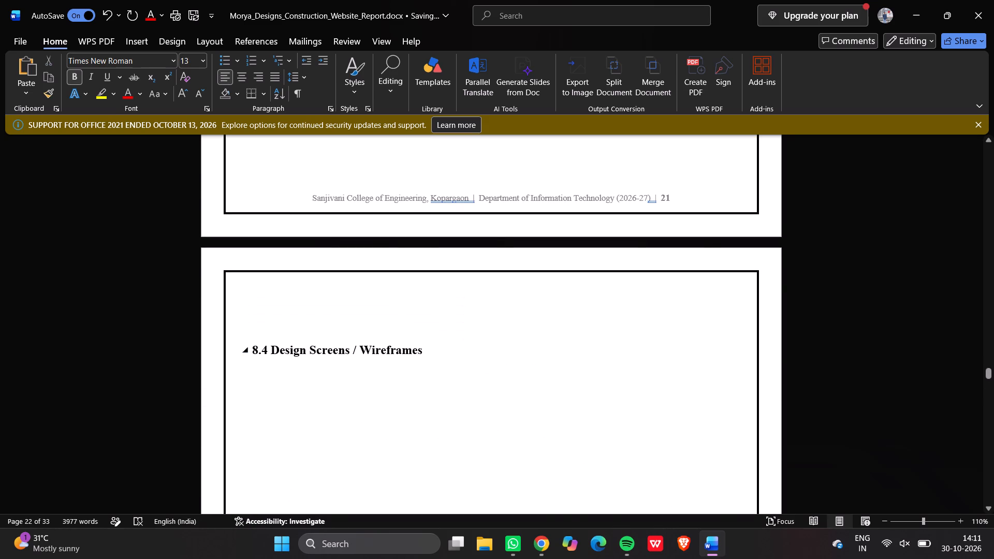
key("BackSpace")
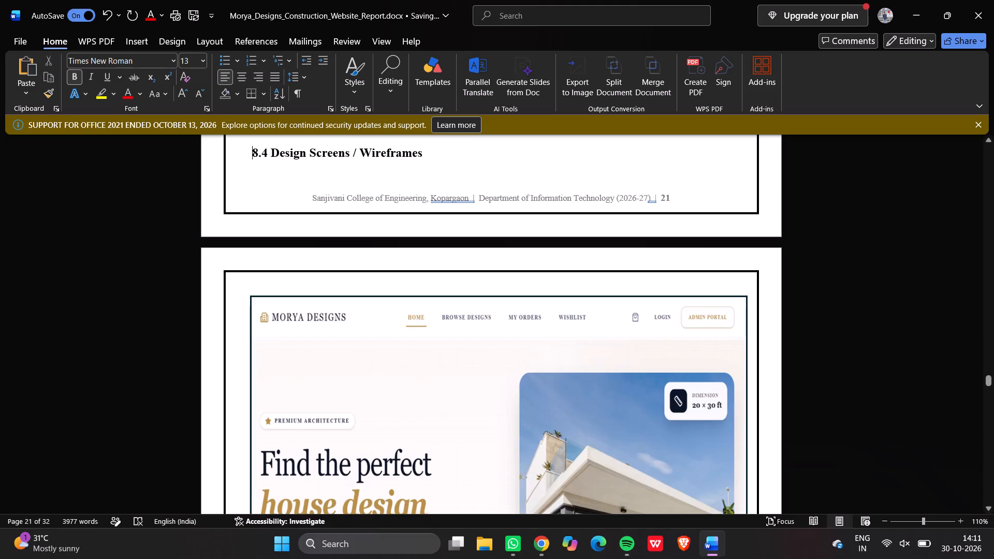
Review the report from the design screens through Chapters 9 to 13, checking layout and the justification of the conclusion text.
scroll(393, 244, "up", 1)
scroll(393, 244, "down", 3)
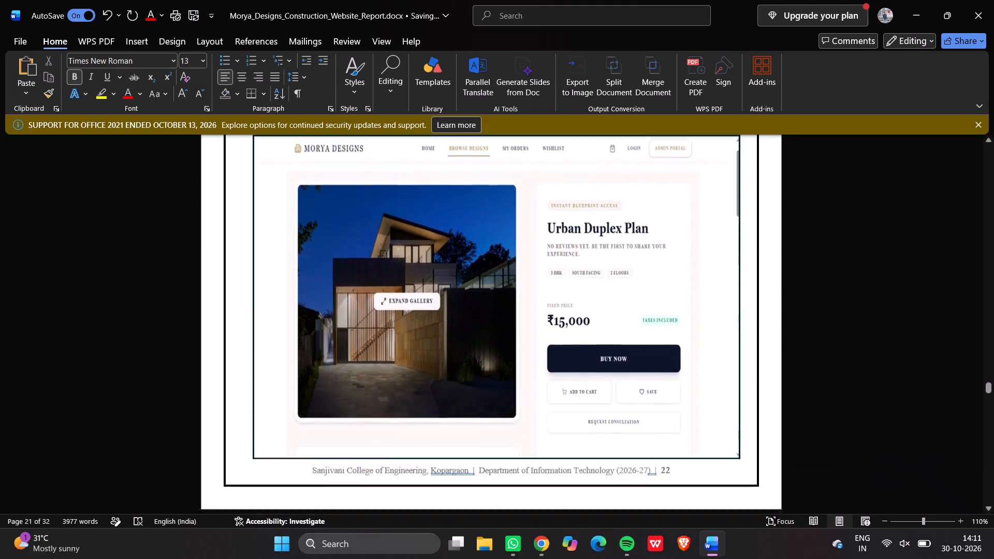
scroll(393, 244, "down", 3)
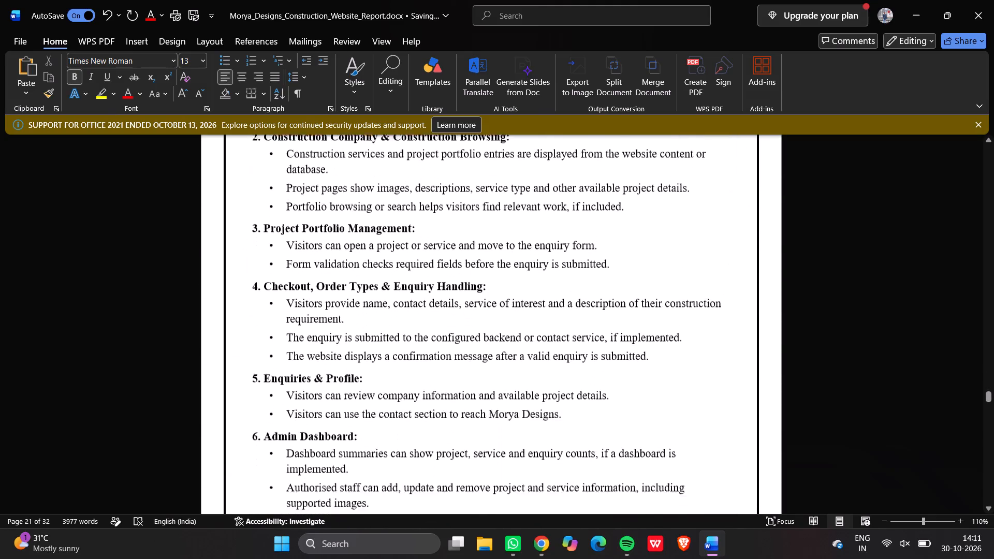
scroll(393, 244, "down", 3)
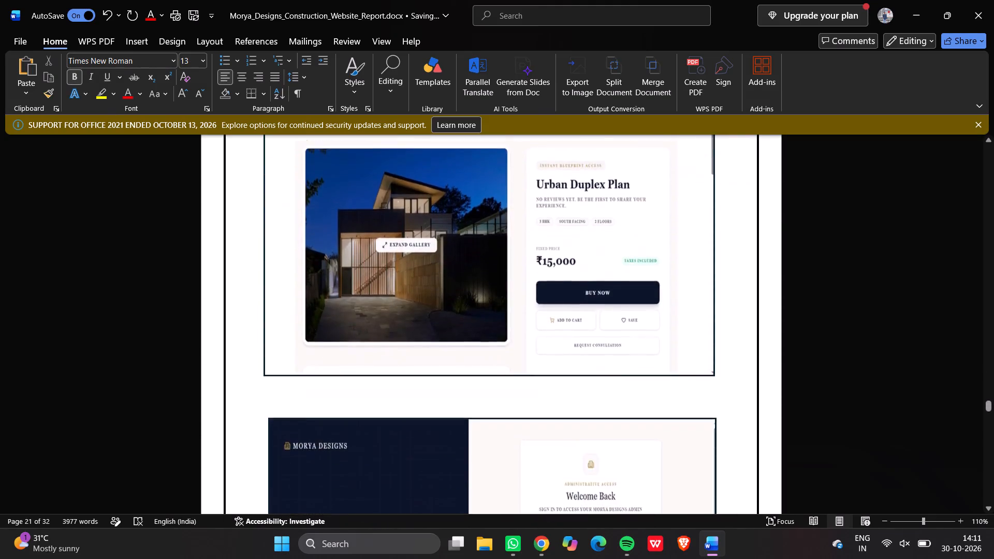
scroll(393, 244, "down", 3)
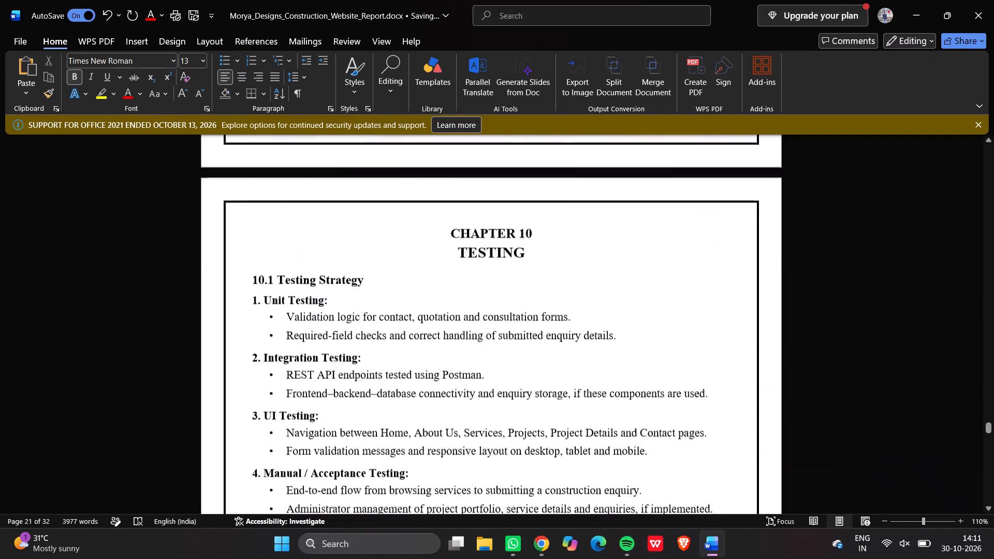
scroll(393, 244, "down", 3)
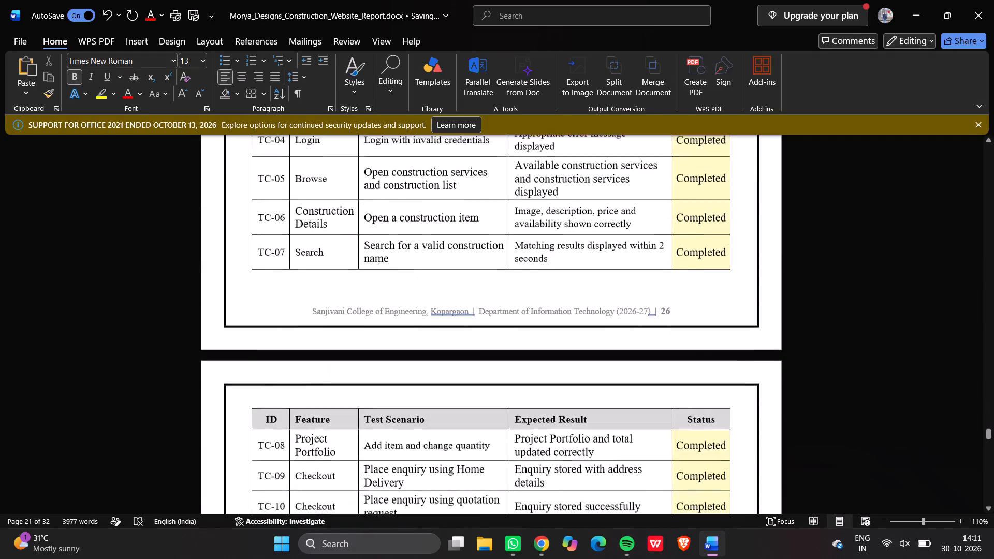
scroll(393, 244, "down", 3)
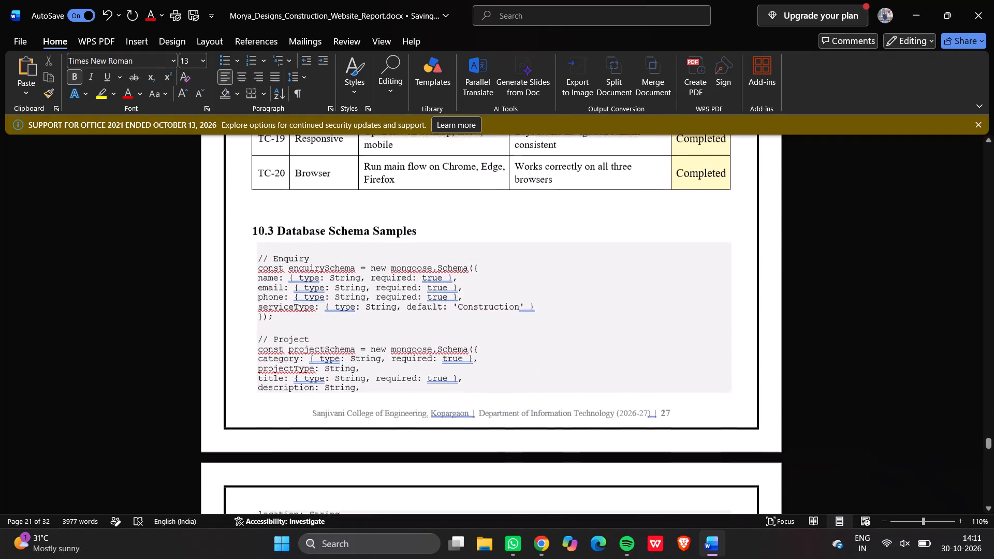
scroll(393, 244, "down", 2)
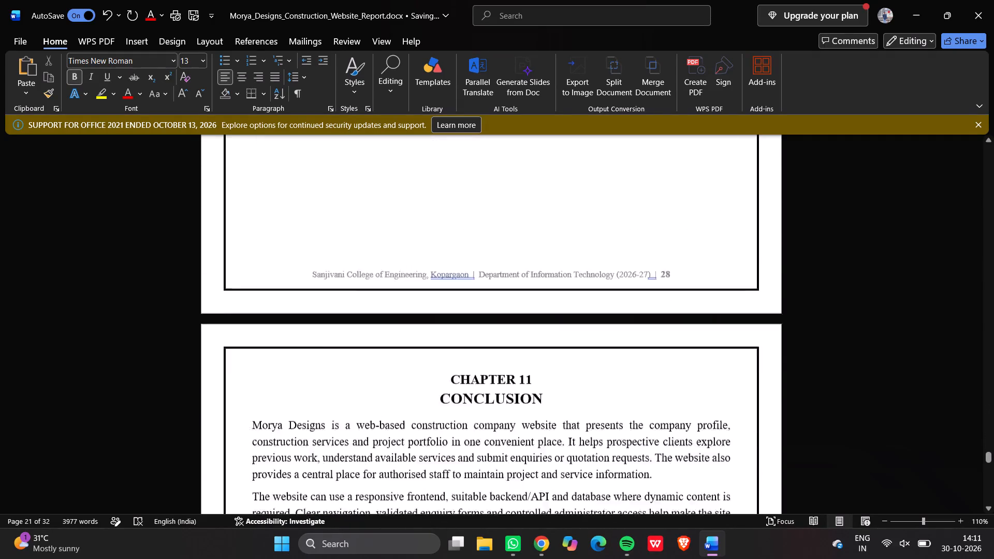
scroll(393, 244, "down", 2)
left_click_drag(246, 202, 500, 311)
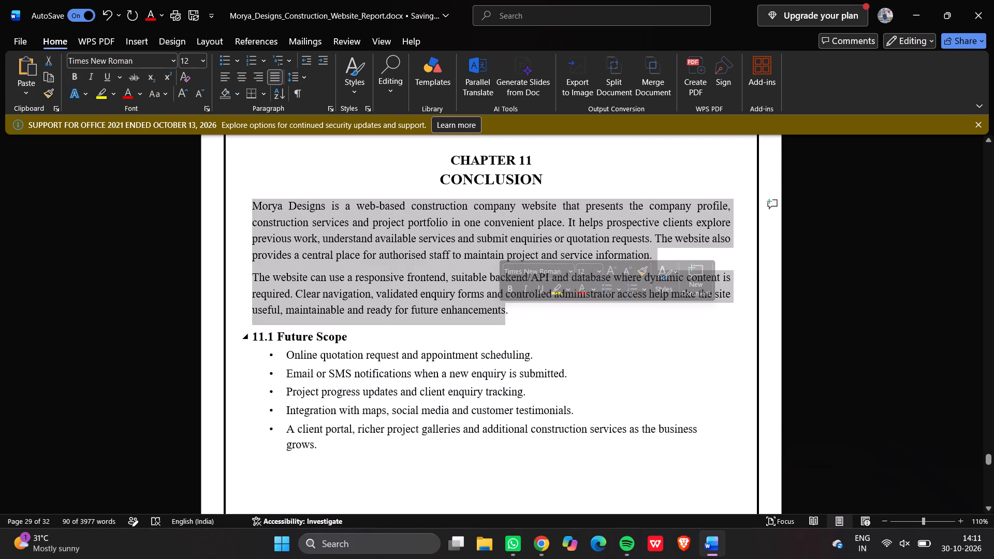
left_click(545, 337)
scroll(483, 350, "down", 2)
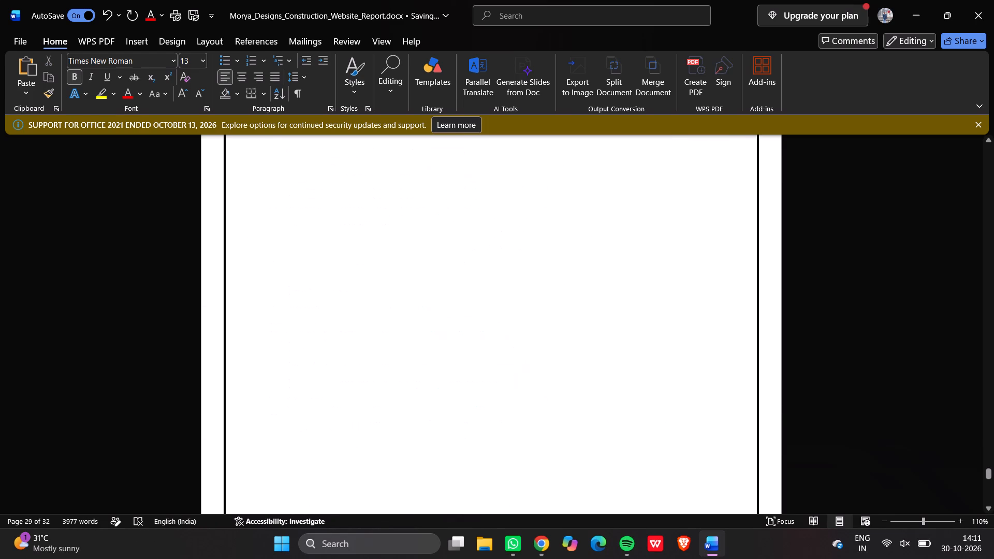
scroll(483, 350, "up", 1)
scroll(483, 350, "down", 2)
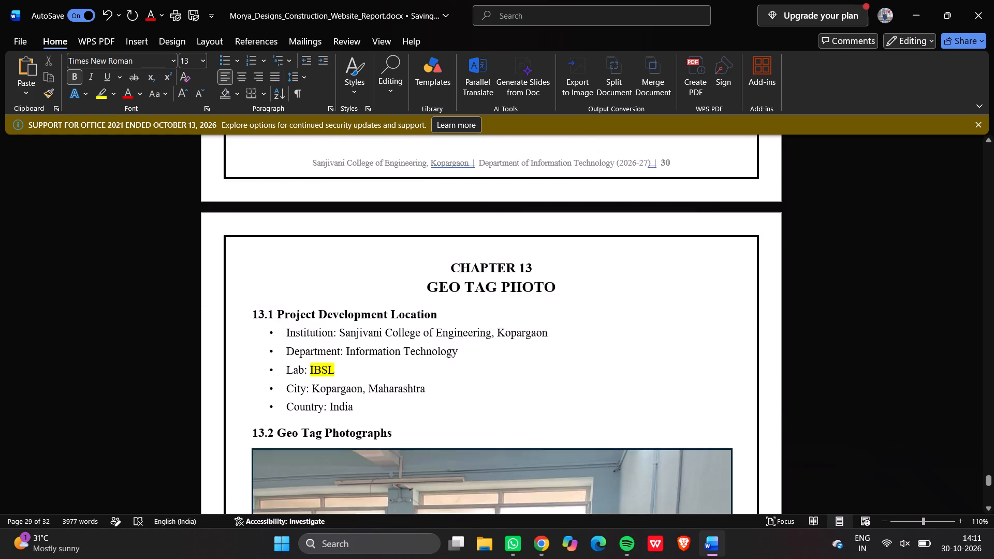
Replace the Lab label with "Course" in the bullet list under 13.1 Project Development Location.
scroll(483, 350, "up", 1)
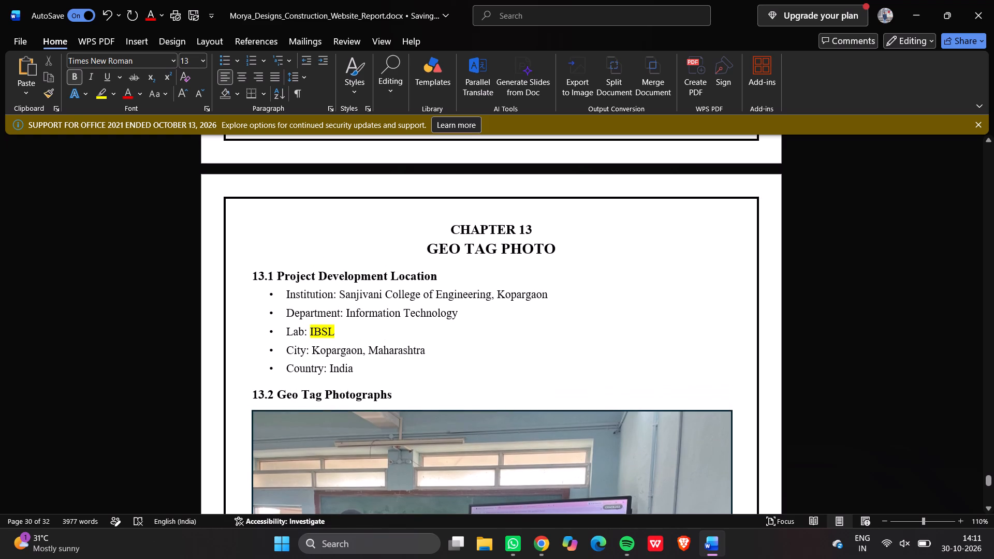
left_click(305, 334)
key("BackSpace")
key("BackSpace")
key("BackSpace")
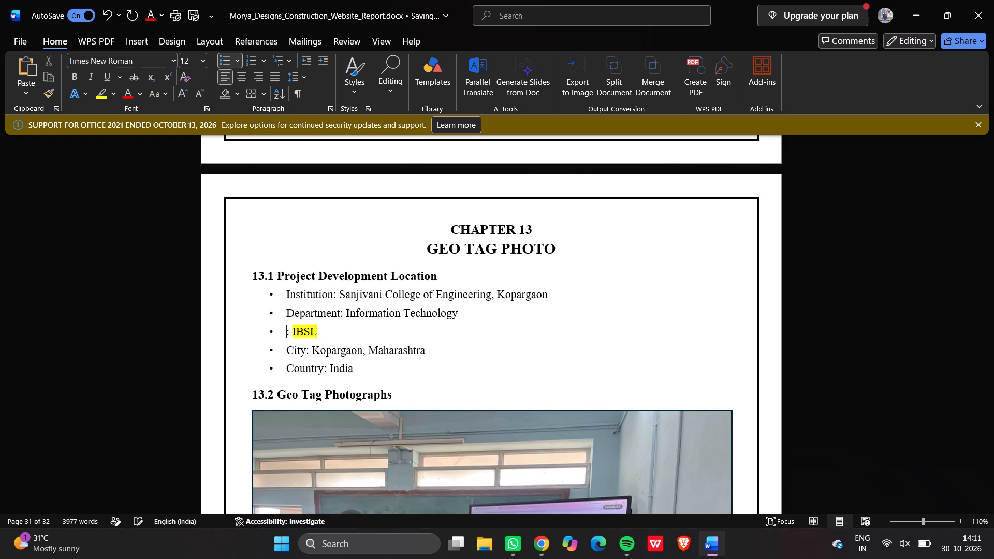
key("shift+c")
type("ourss")
key("BackSpace")
key("e")
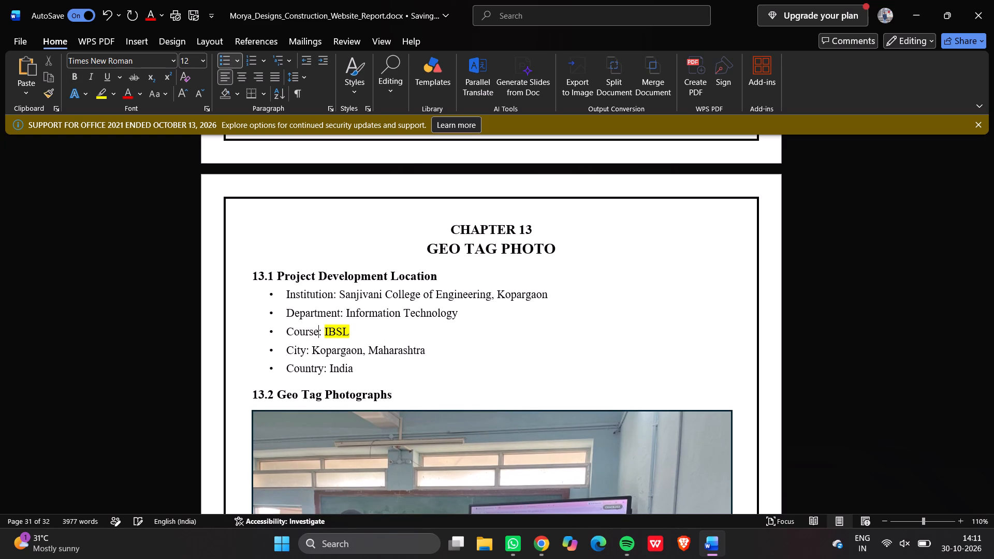
Retype the course value as "IBSL" without the yellow highlight in the 13.1 bullet list.
left_click(346, 335)
key("BackSpace")
key("BackSpace")
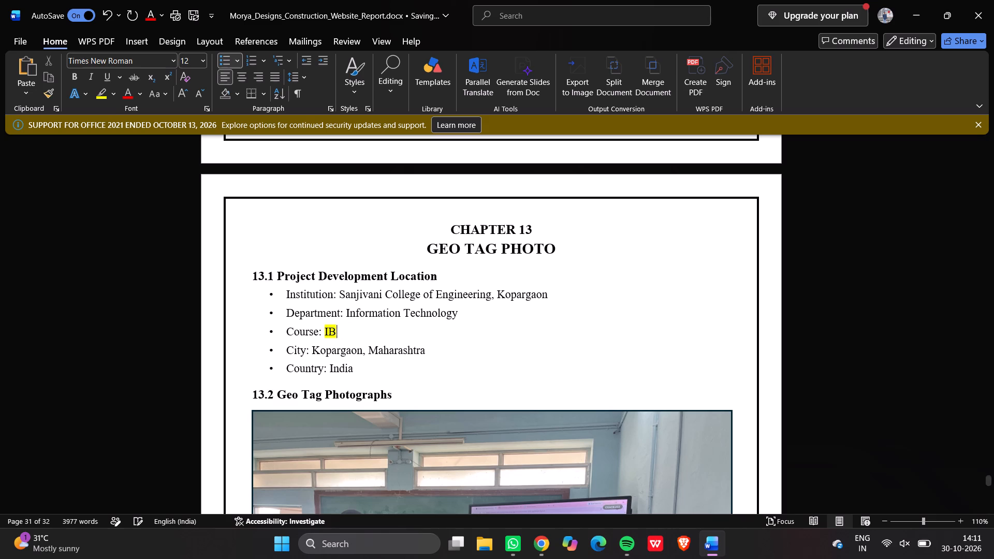
key("BackSpace")
key("BackSpace")
key("BackSpace")
key("space")
type("IBSl")
key("BackSpace")
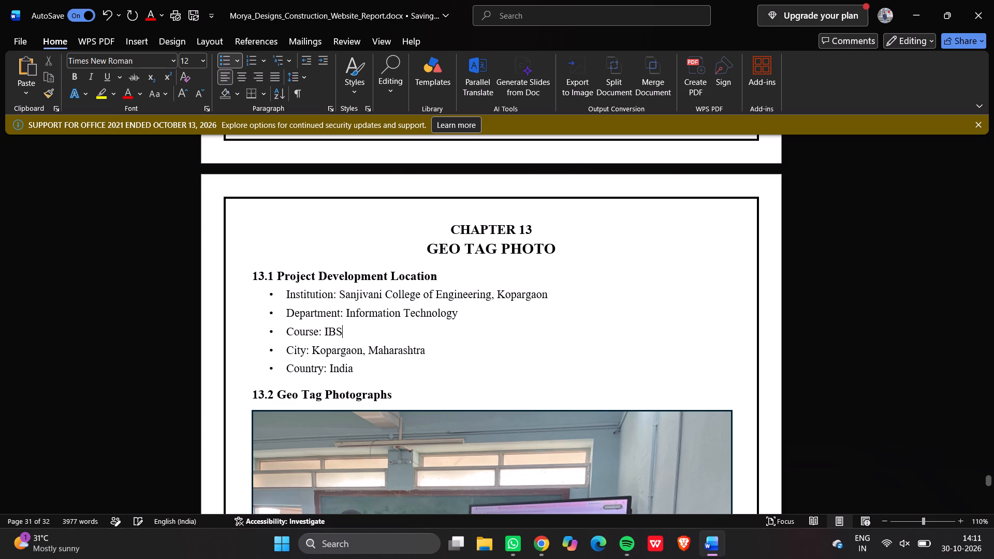
key("shift+l")
Move the geo tag photo down by about one line to leave a gap below the 13.2 Geo Tag Photographs heading.
scroll(431, 347, "down", 3)
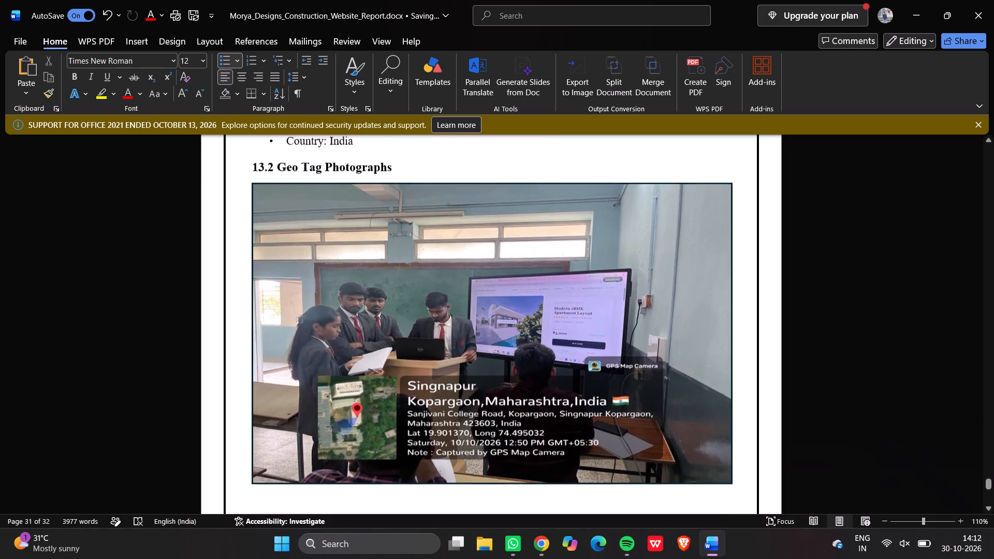
scroll(431, 347, "down", 1)
scroll(475, 338, "up", 1)
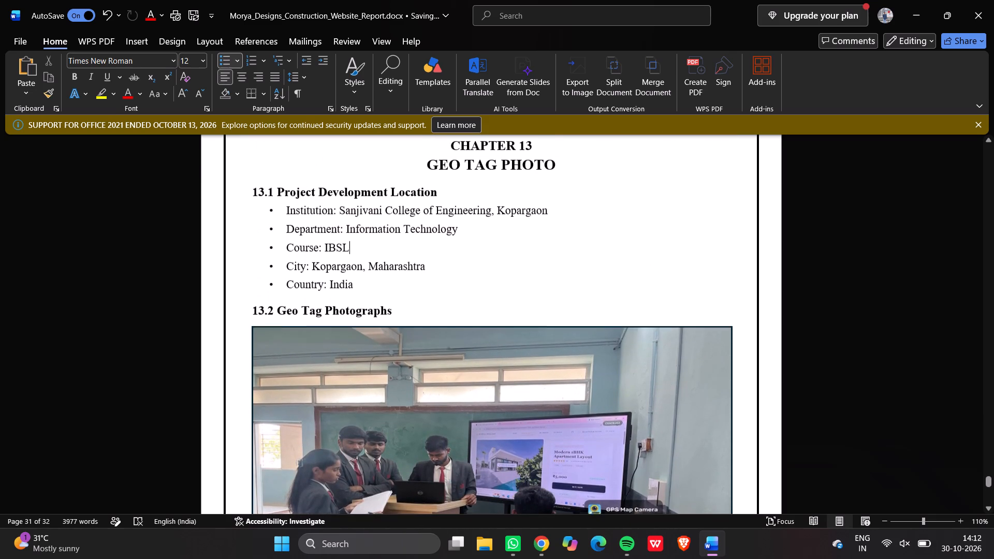
scroll(498, 389, "down", 1)
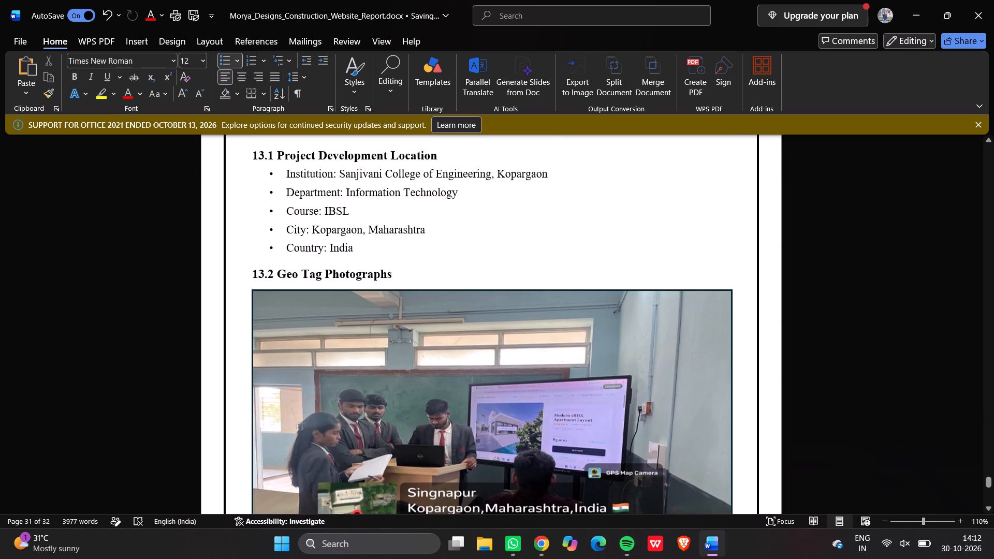
scroll(498, 389, "down", 2)
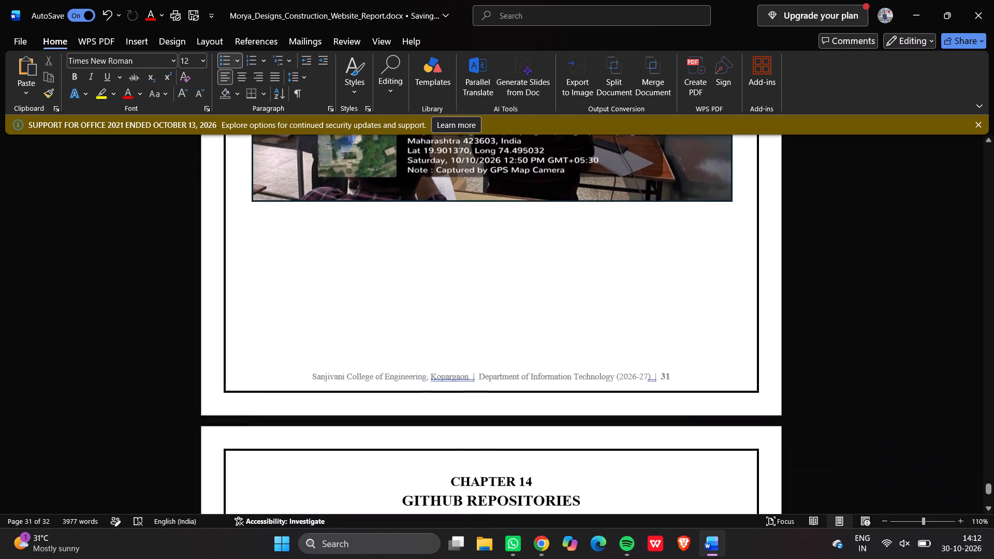
scroll(498, 389, "down", 1)
scroll(498, 389, "up", 2)
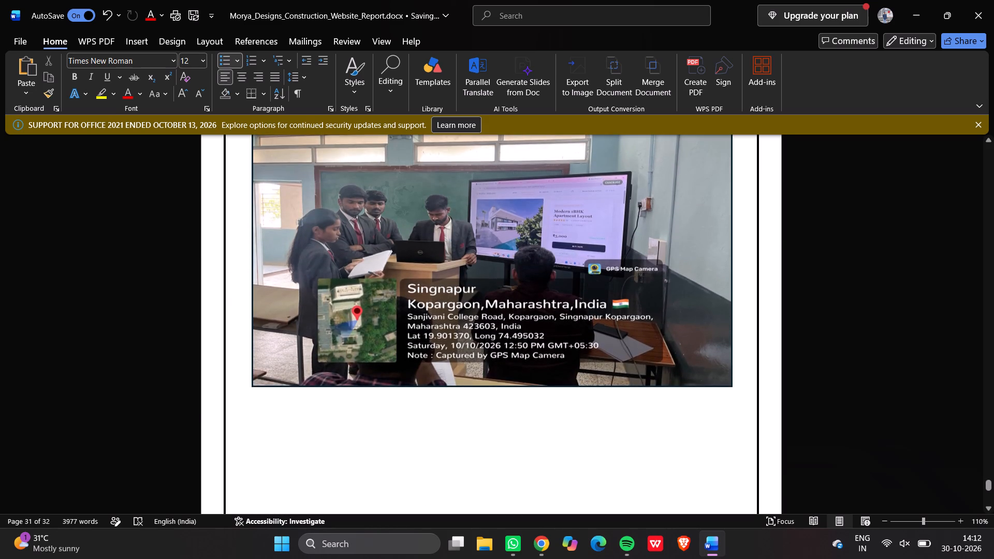
scroll(508, 271, "up", 1)
left_click_drag(502, 292, 502, 327)
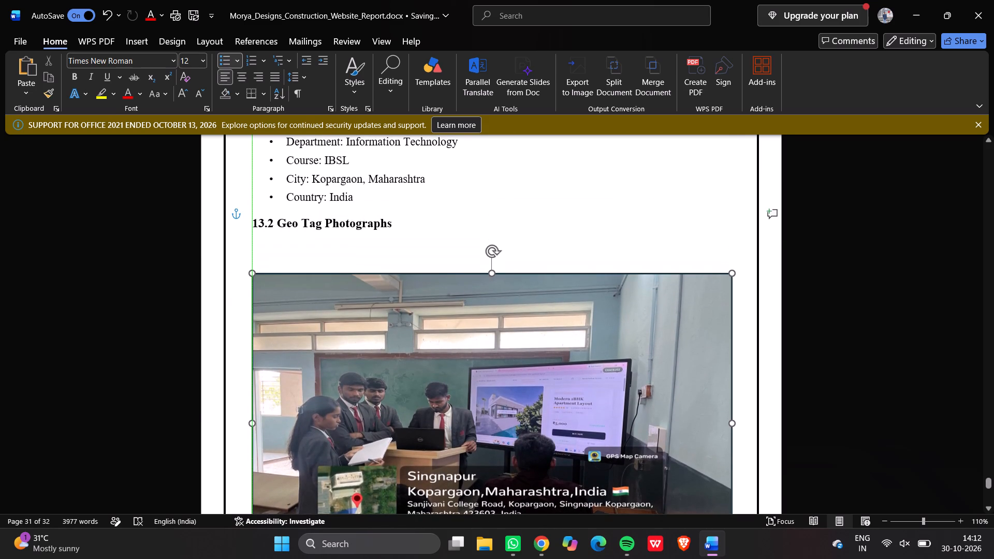
left_click_drag(502, 327, 504, 318)
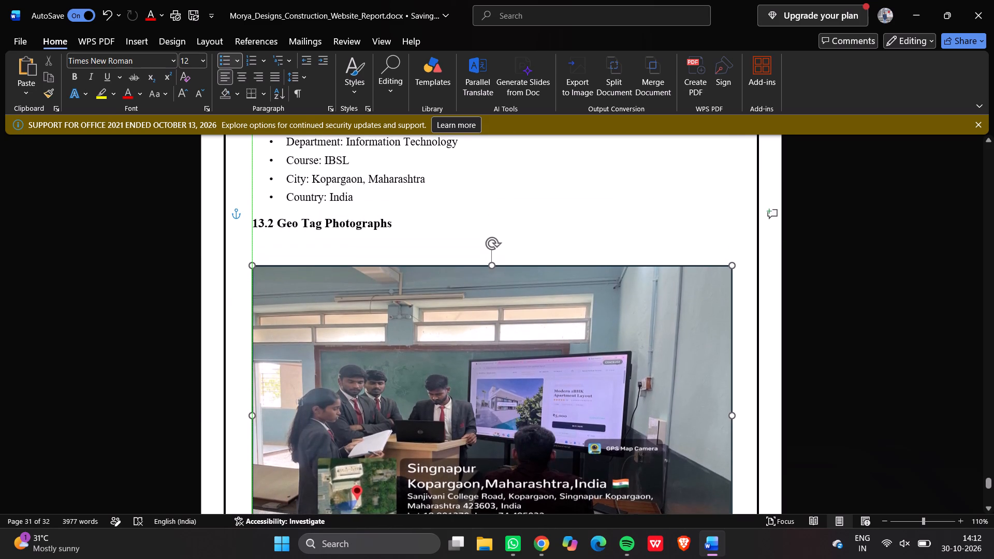
left_click_drag(504, 318, 503, 316)
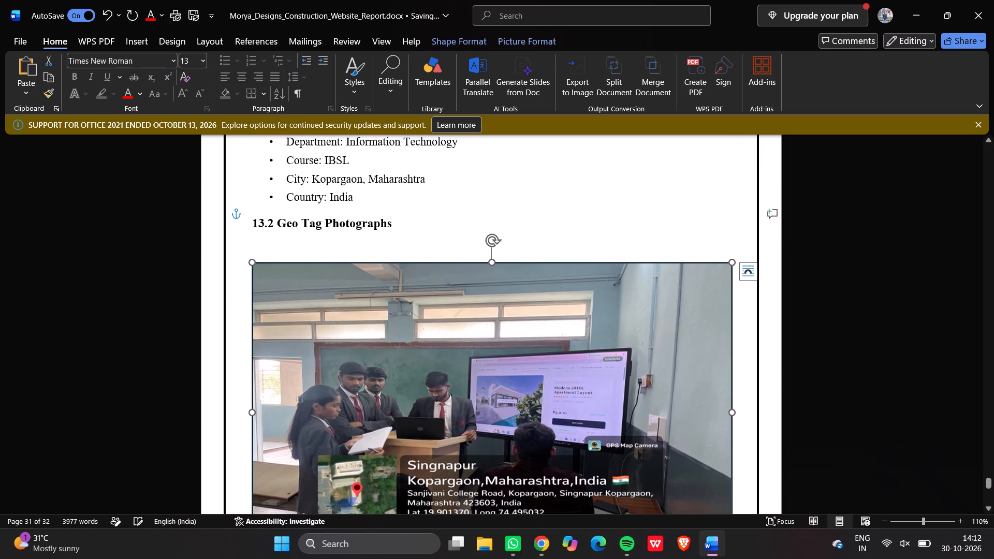
left_click(460, 232)
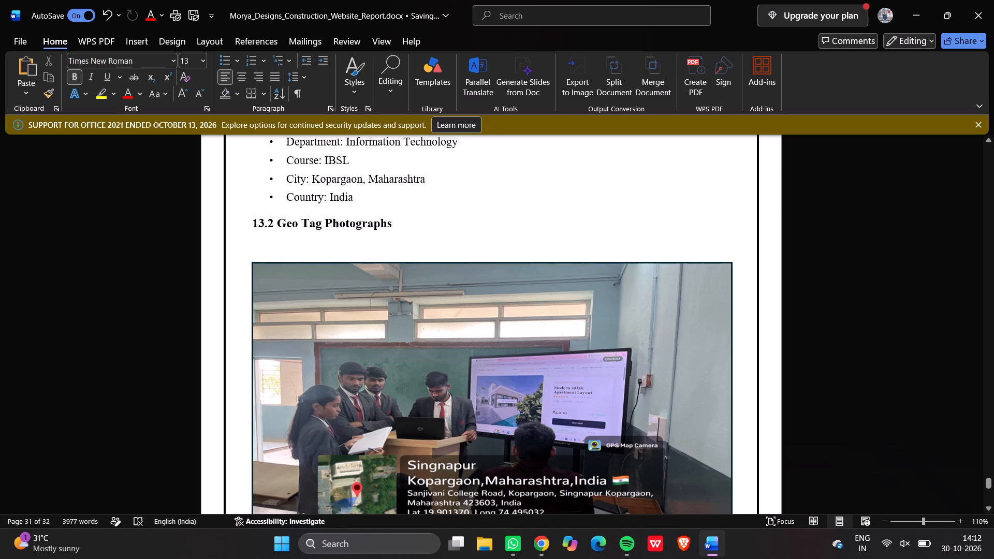
Check the geo tag photo's placement and spacing on the Chapter 13 page.
scroll(490, 286, "down", 1)
scroll(490, 286, "up", 1)
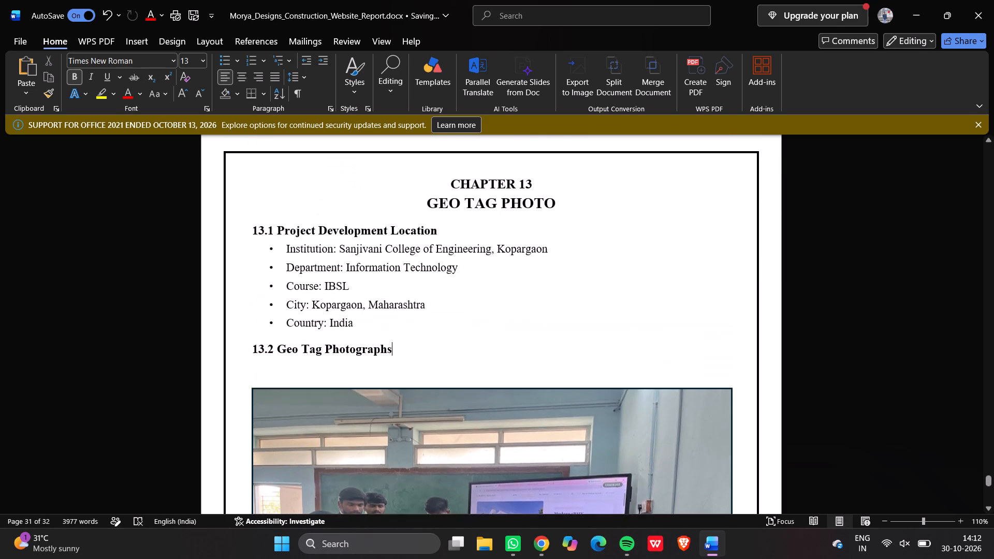
scroll(490, 286, "up", 1)
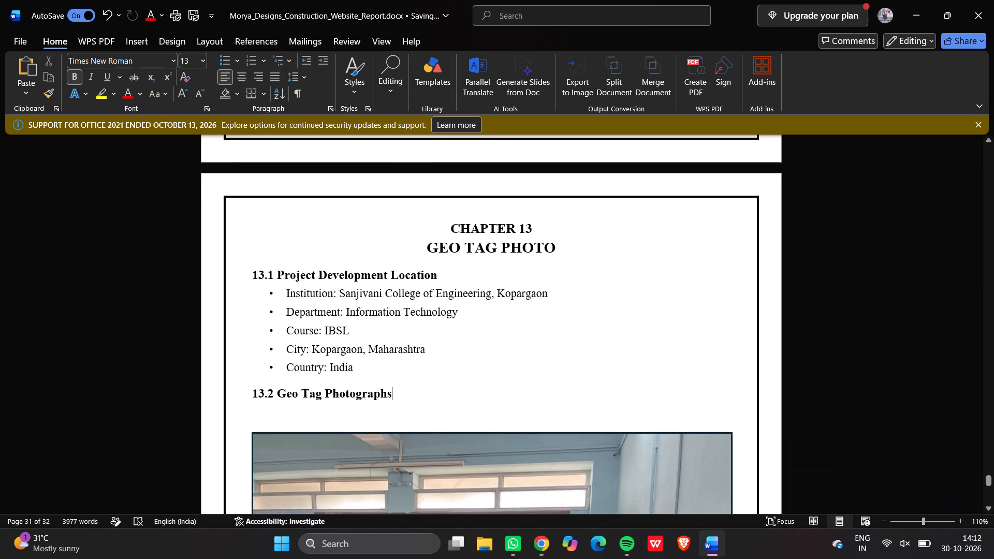
scroll(441, 322, "down", 2)
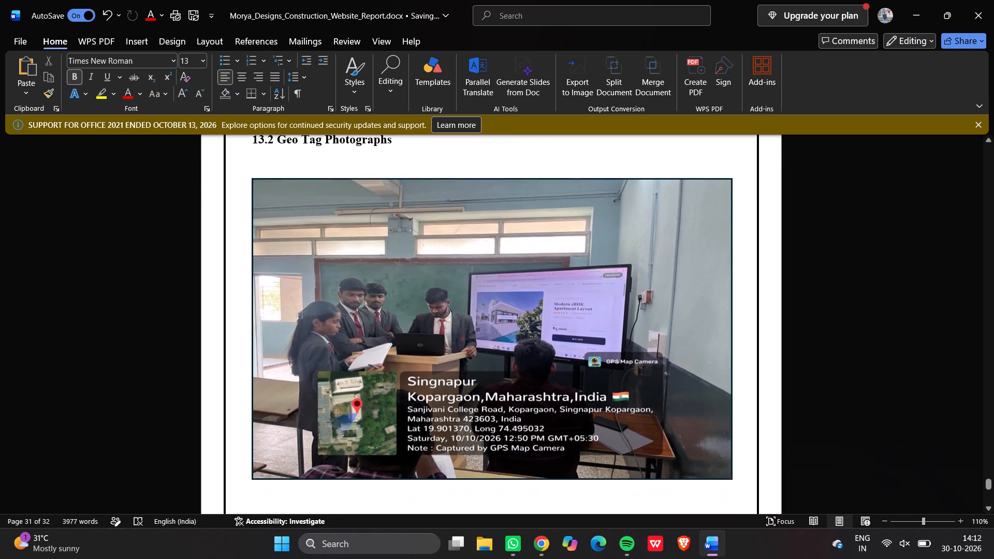
scroll(441, 322, "down", 1)
scroll(441, 322, "up", 1)
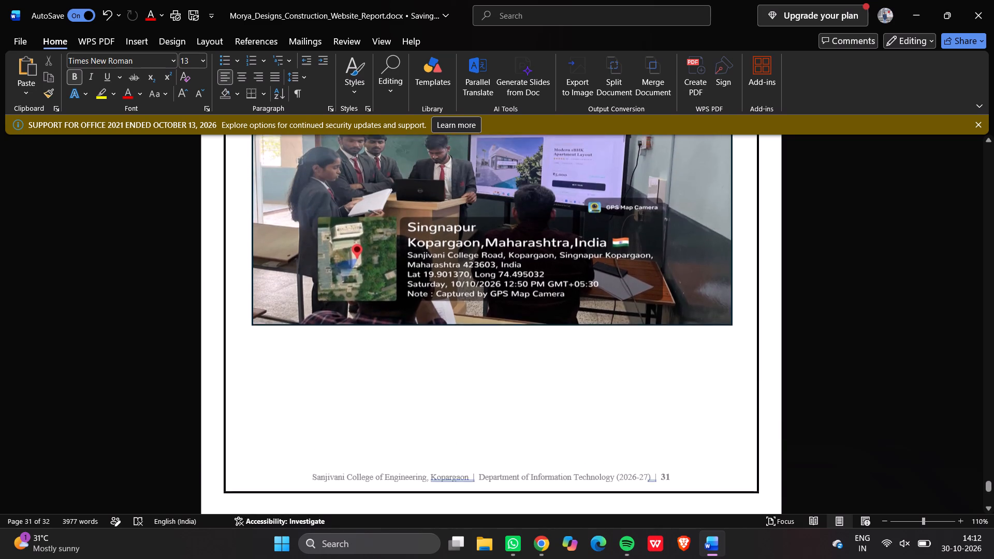
scroll(441, 322, "up", 1)
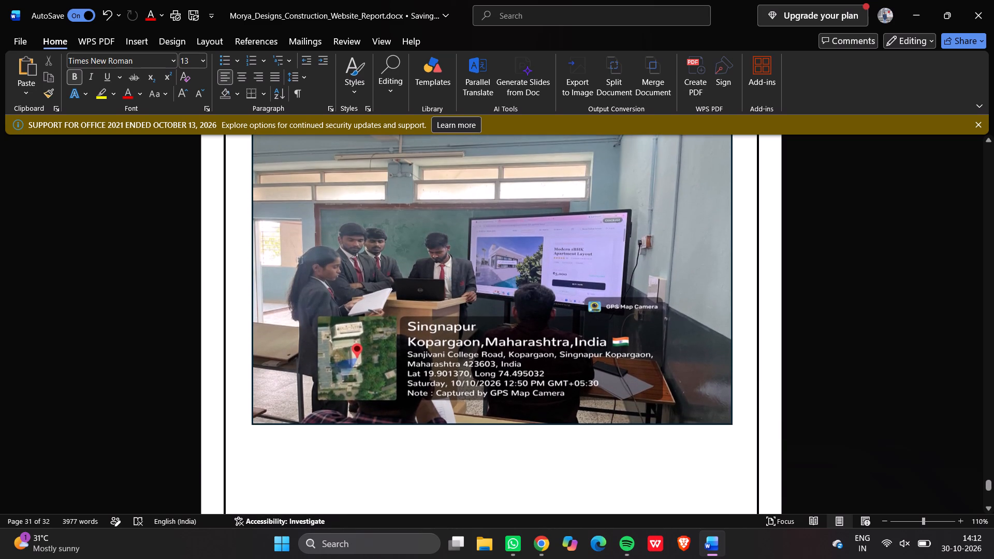
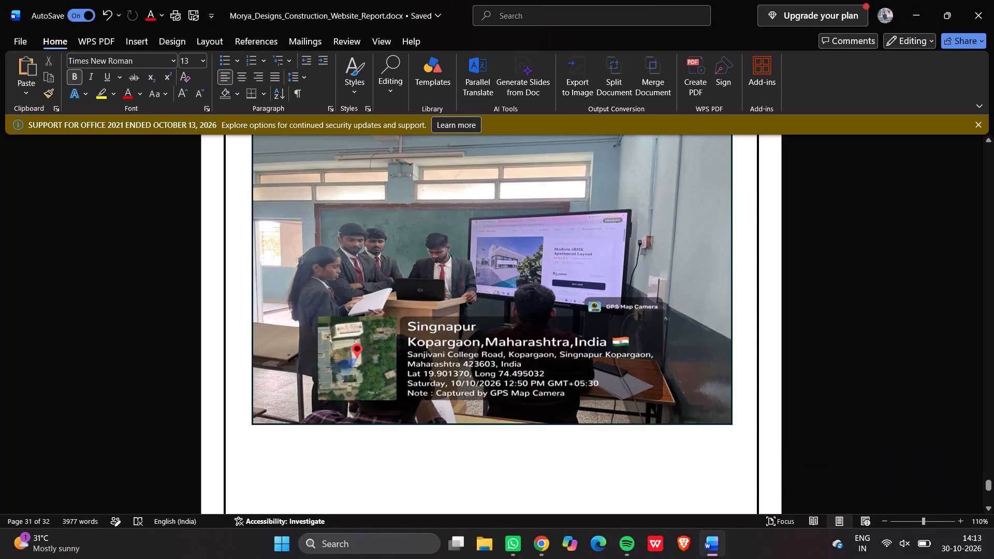
Justify the three bullets under 1. Authentication in section 9.1 Key Features Implementation.
scroll(497, 333, "down", 2)
scroll(497, 333, "up", 1)
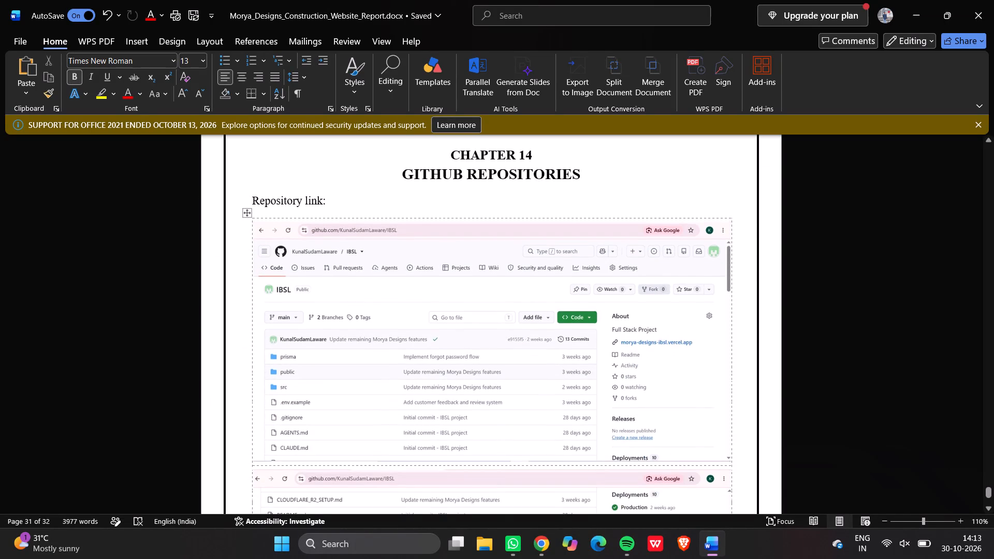
scroll(497, 333, "up", 6)
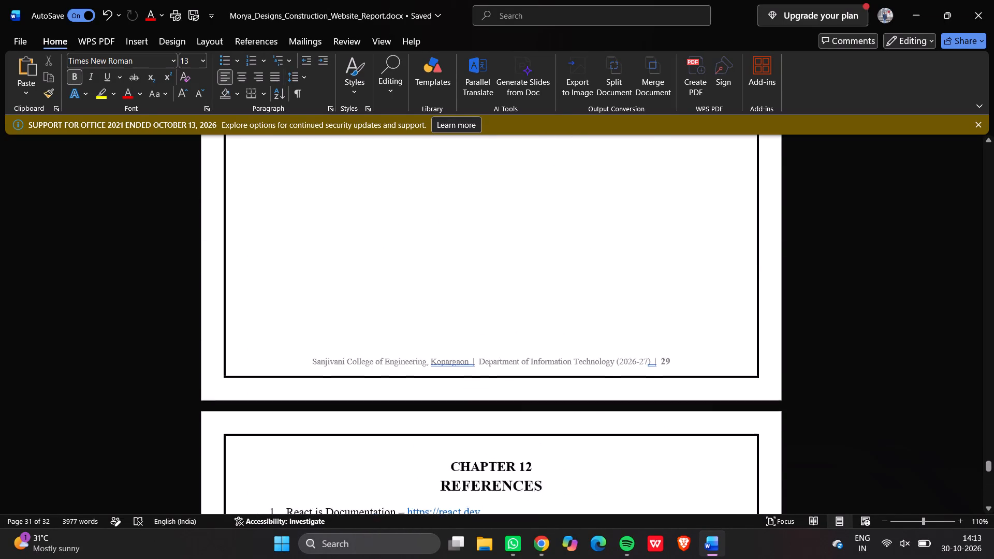
scroll(497, 333, "up", 6)
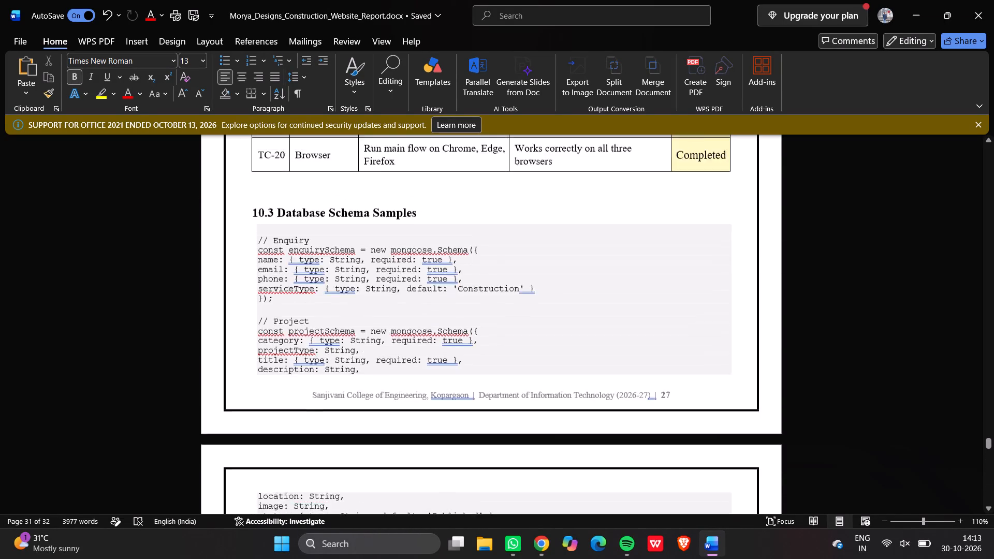
scroll(497, 333, "up", 6)
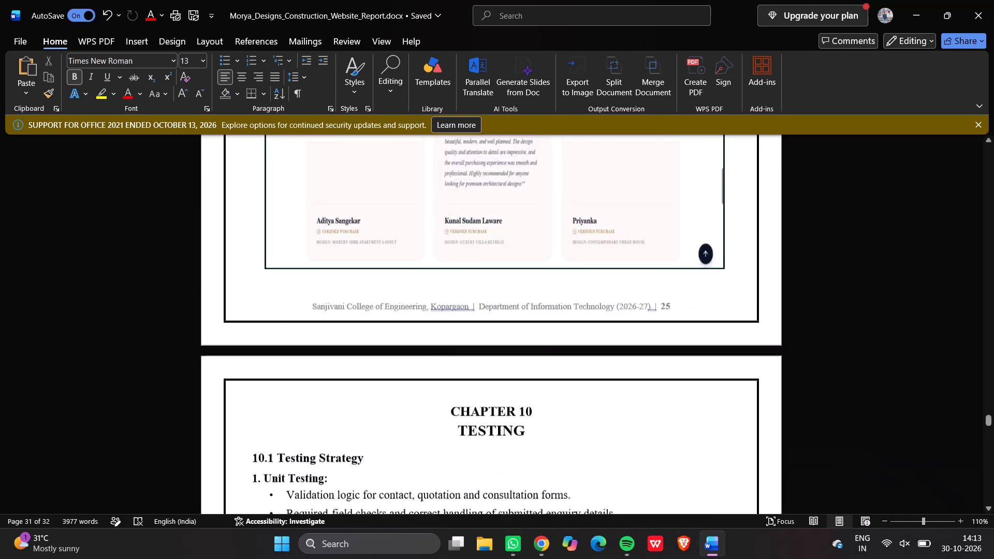
scroll(497, 333, "up", 6)
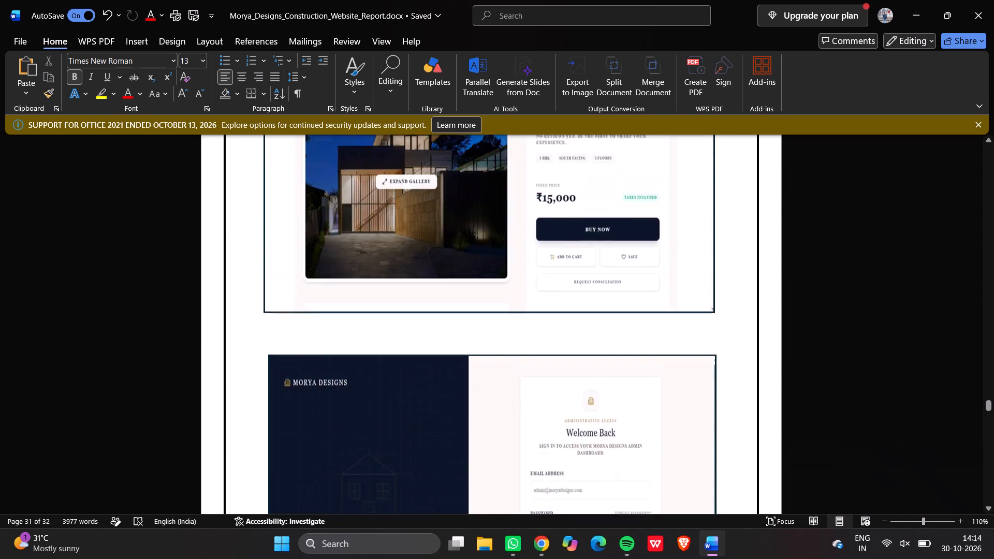
scroll(497, 333, "up", 4)
scroll(497, 333, "down", 1)
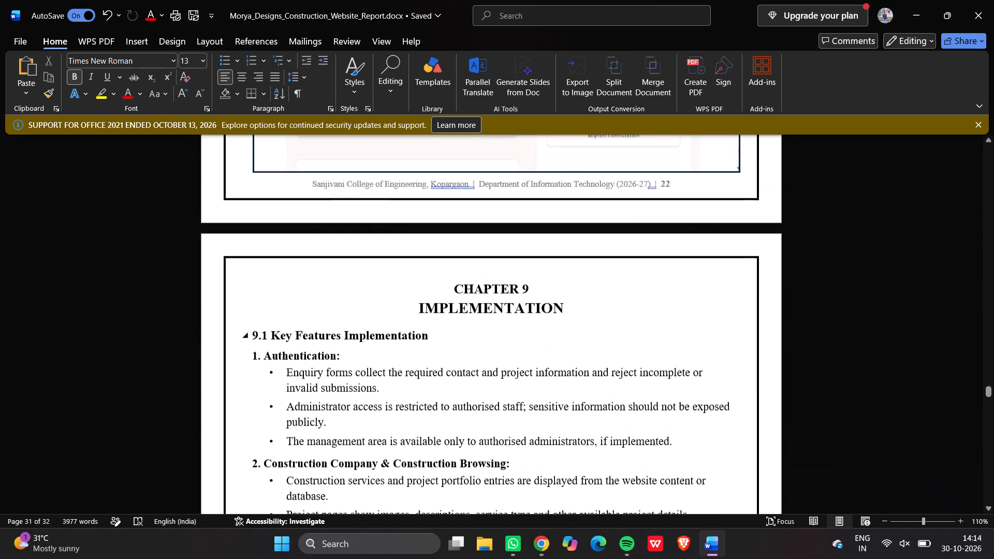
scroll(497, 333, "down", 1)
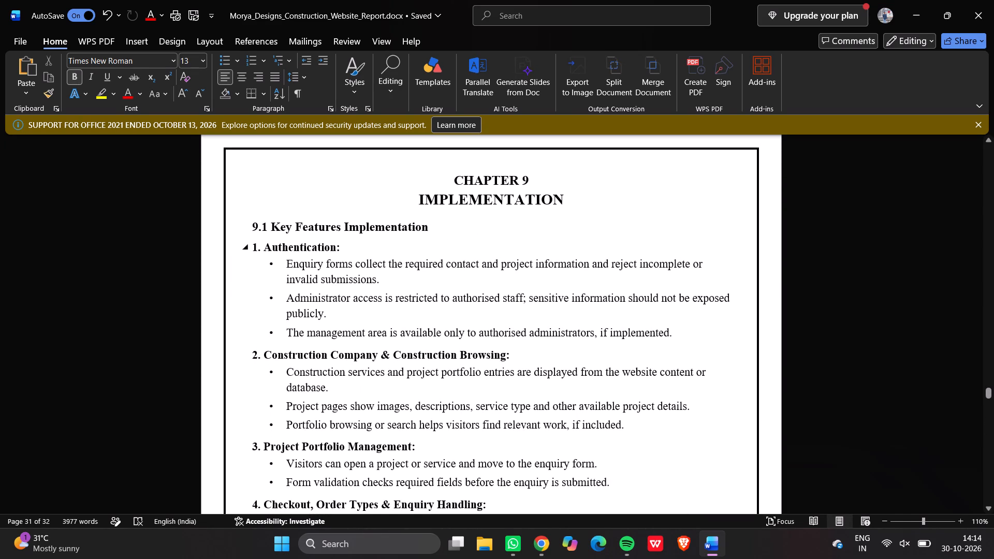
left_click_drag(287, 269, 689, 317)
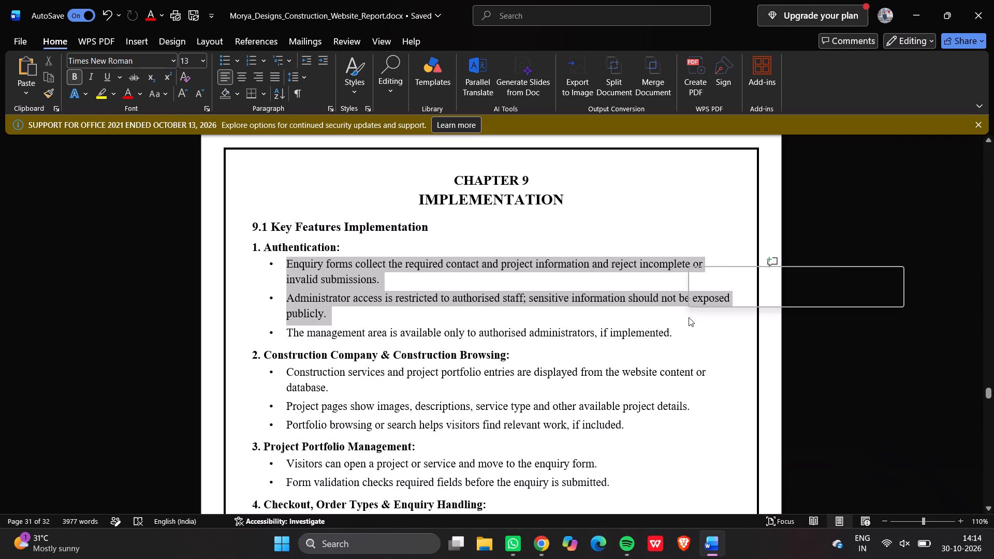
scroll(422, 348, "down", 1)
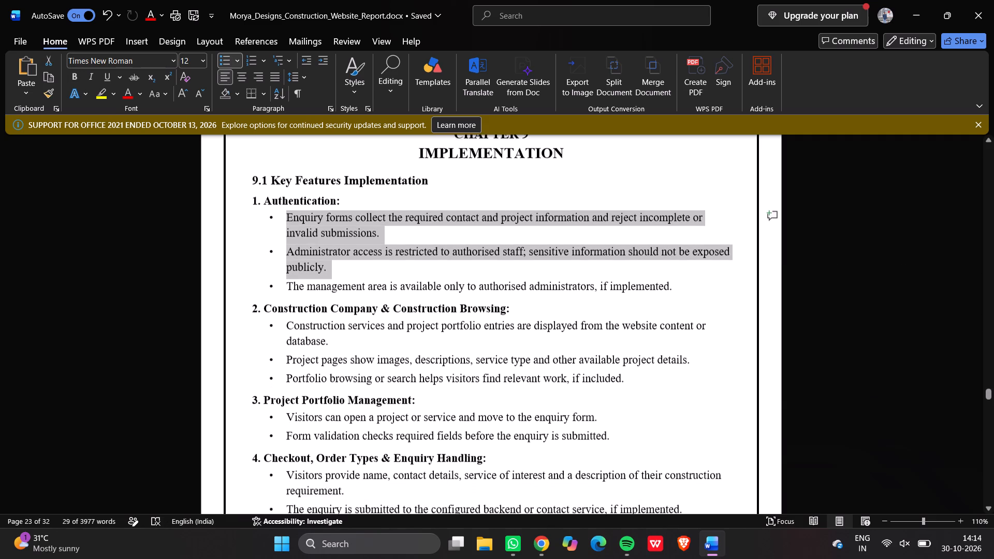
left_click(282, 214)
left_click_drag(282, 214, 399, 241)
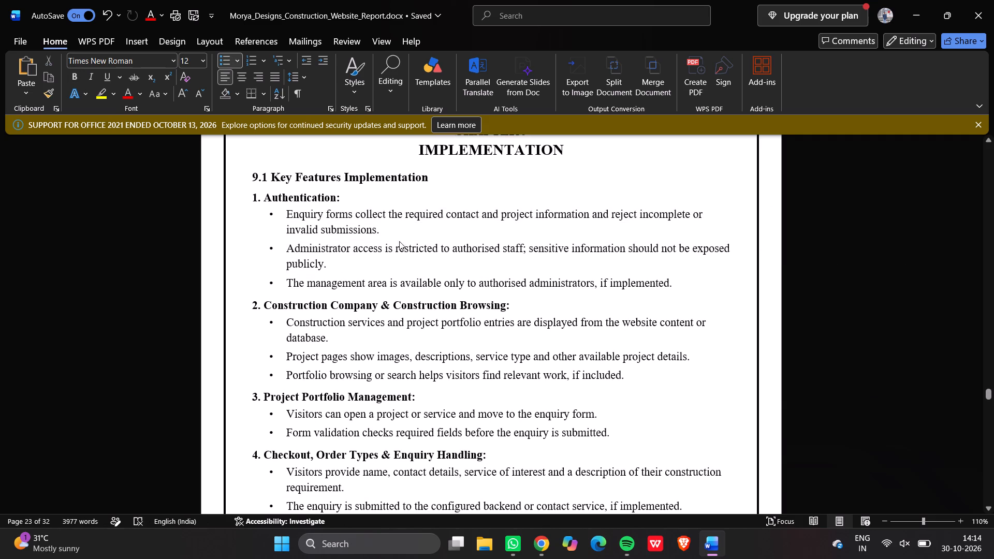
left_click_drag(399, 241, 673, 282)
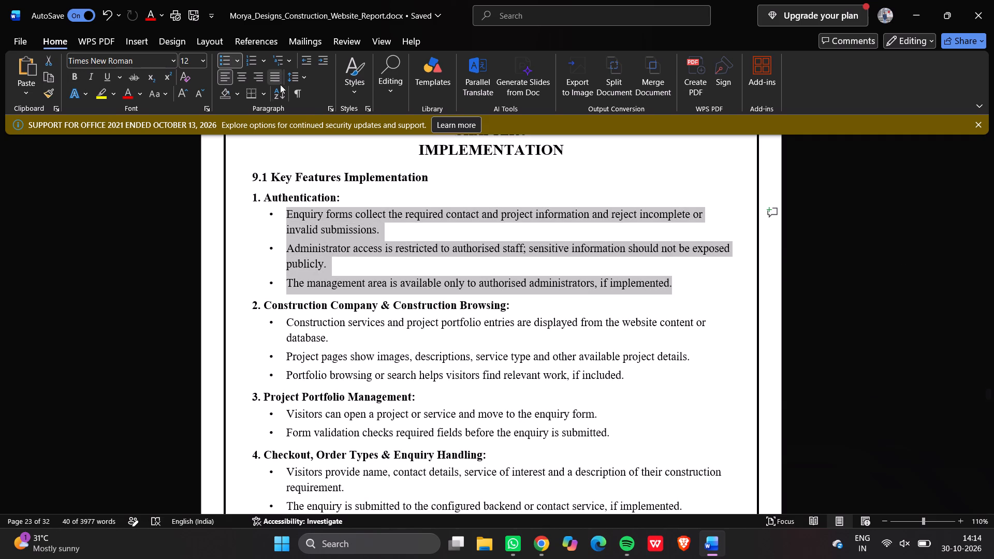
left_click(280, 84)
Justify the three bullets under 2. Construction Company & Construction Browsing in section 9.1.
scroll(398, 224, "down", 1)
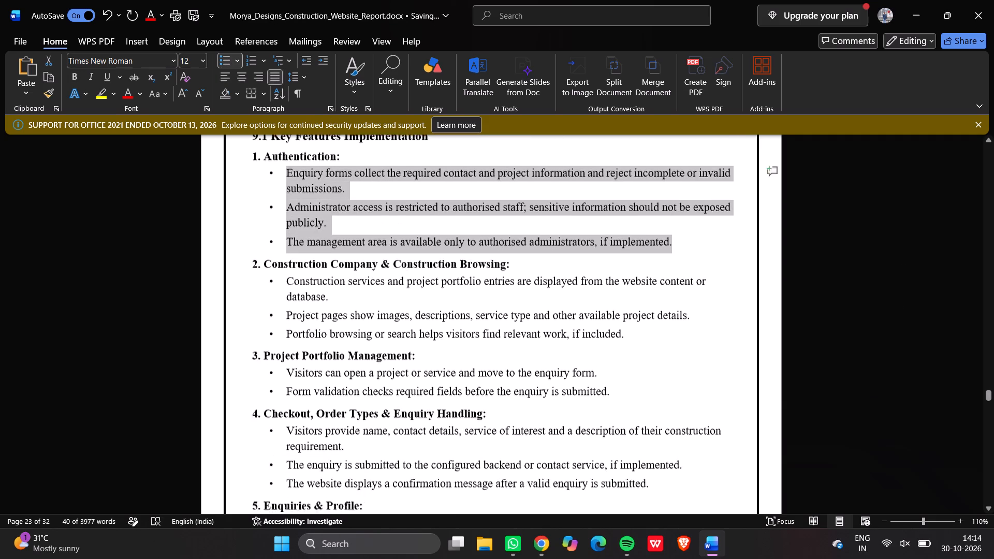
scroll(398, 224, "down", 1)
left_click_drag(282, 175, 669, 214)
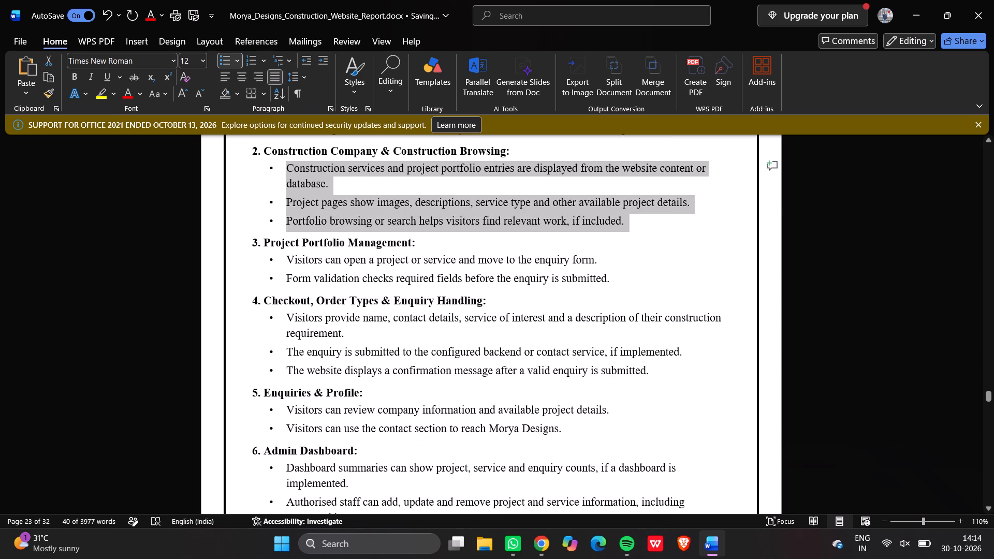
left_click_drag(669, 214, 670, 213)
left_click(272, 81)
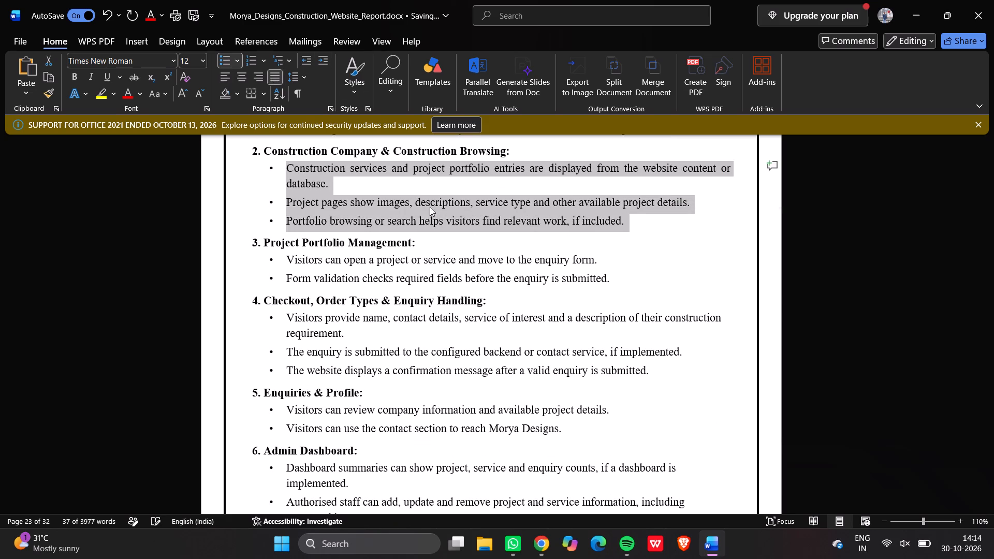
Justify the three bullets under 4. Checkout, Order Types & Enquiry Handling in section 9.1.
scroll(288, 316, "down", 1)
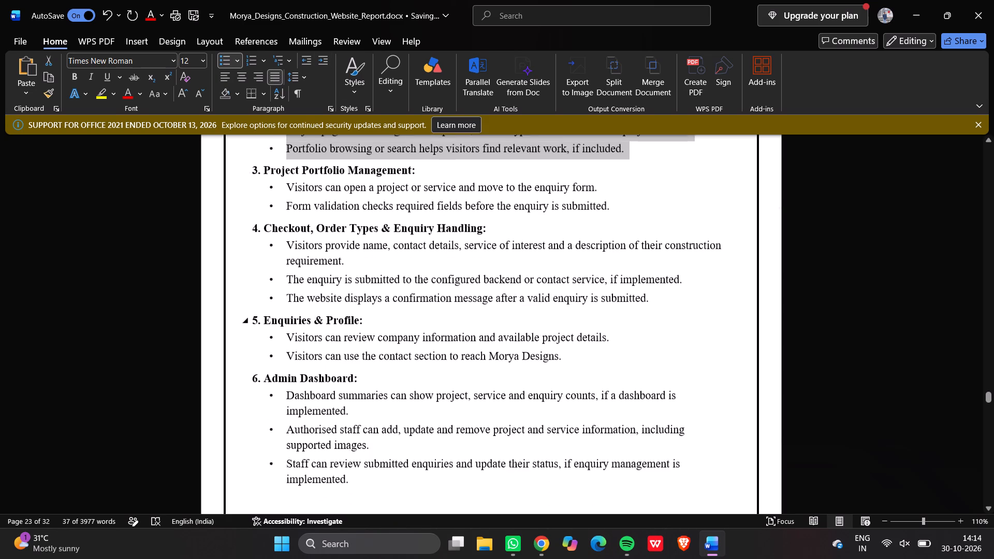
left_click_drag(287, 233, 692, 282)
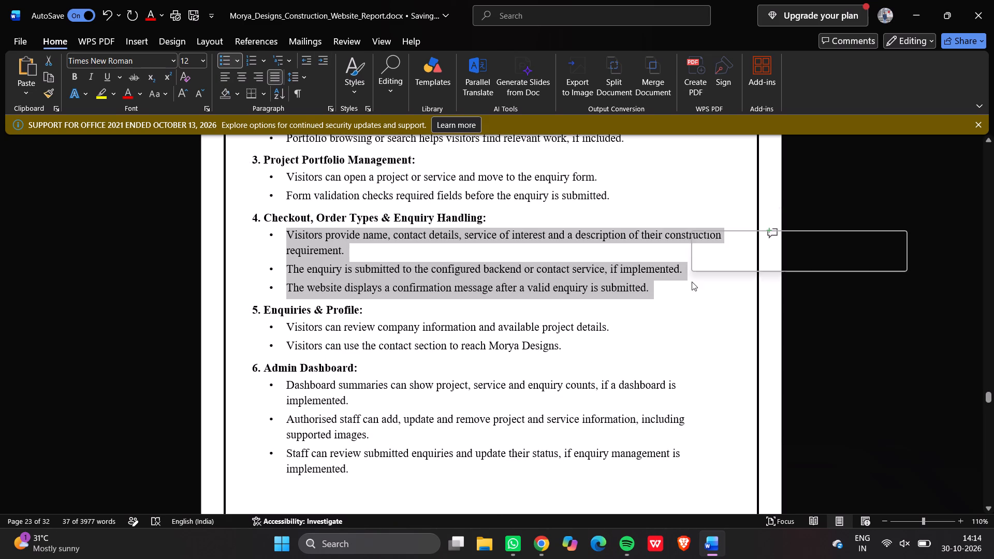
left_click(278, 72)
Justify the three bullets under 6. Admin Dashboard at the end of section 9.1.
scroll(399, 328, "down", 1)
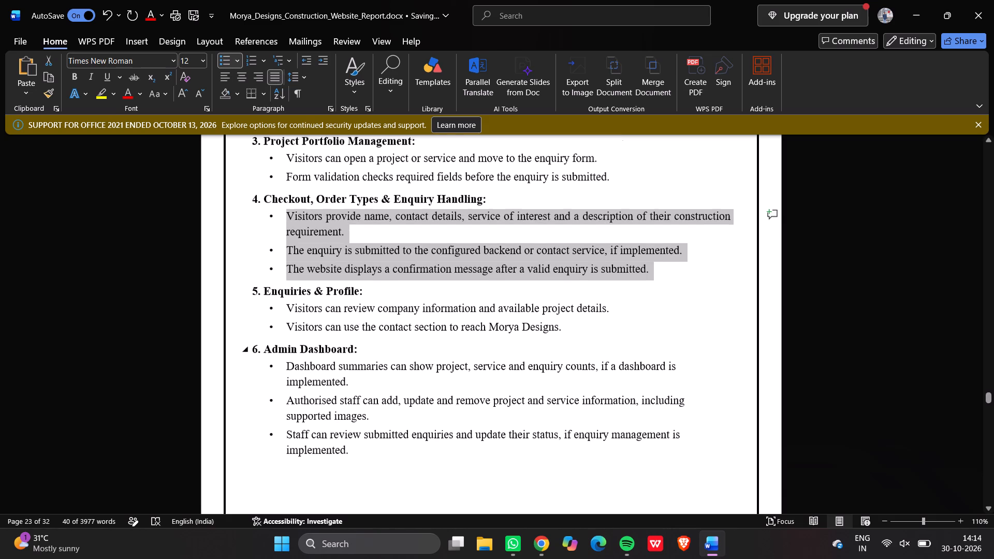
scroll(399, 328, "down", 1)
left_click_drag(288, 249, 560, 314)
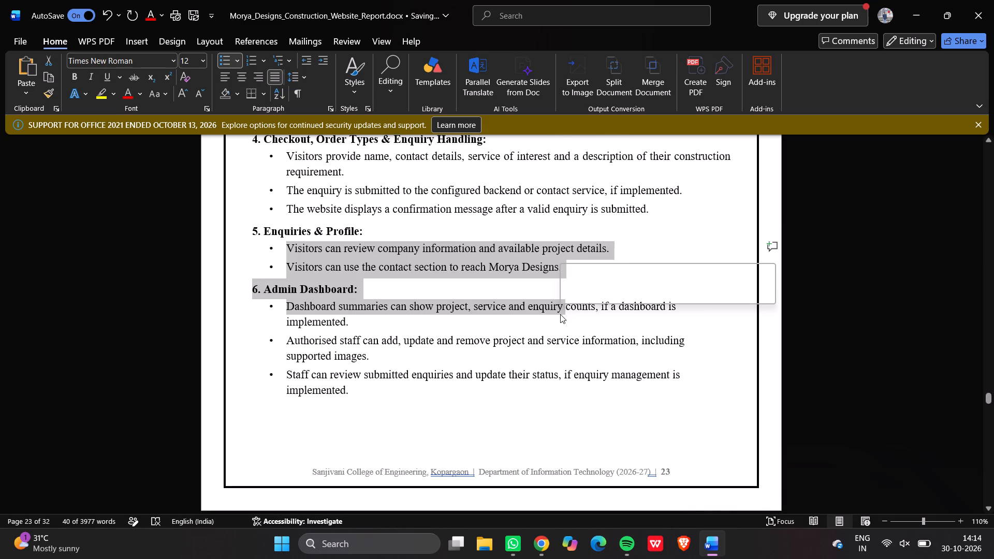
left_click(488, 330)
left_click_drag(284, 309, 345, 393)
left_click(346, 393)
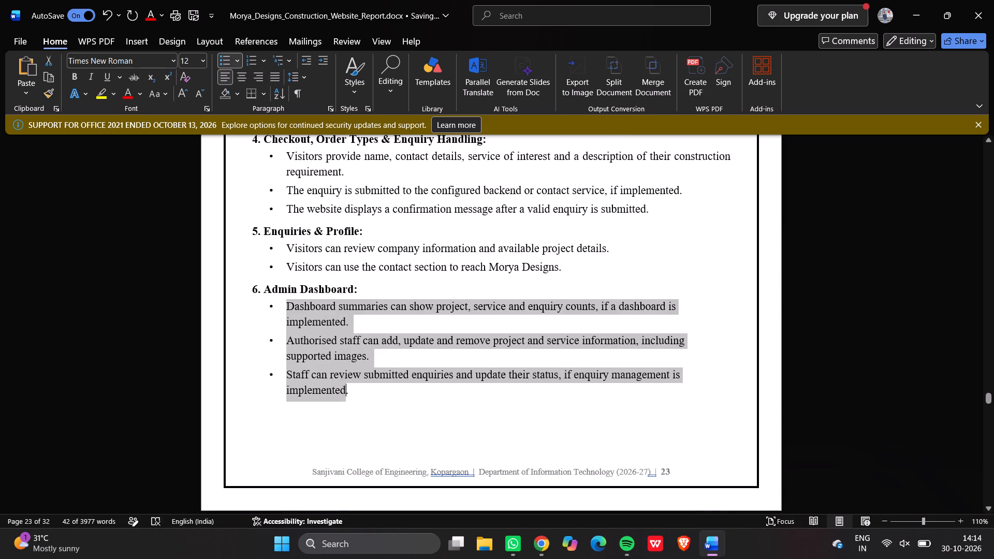
left_click_drag(284, 306, 365, 398)
left_click(275, 79)
left_click(533, 399)
Review the layout of the remaining pages from 9.2 Application Screenshots through Chapter 14 GitHub Repositories.
scroll(533, 399, "down", 1)
right_click(533, 399)
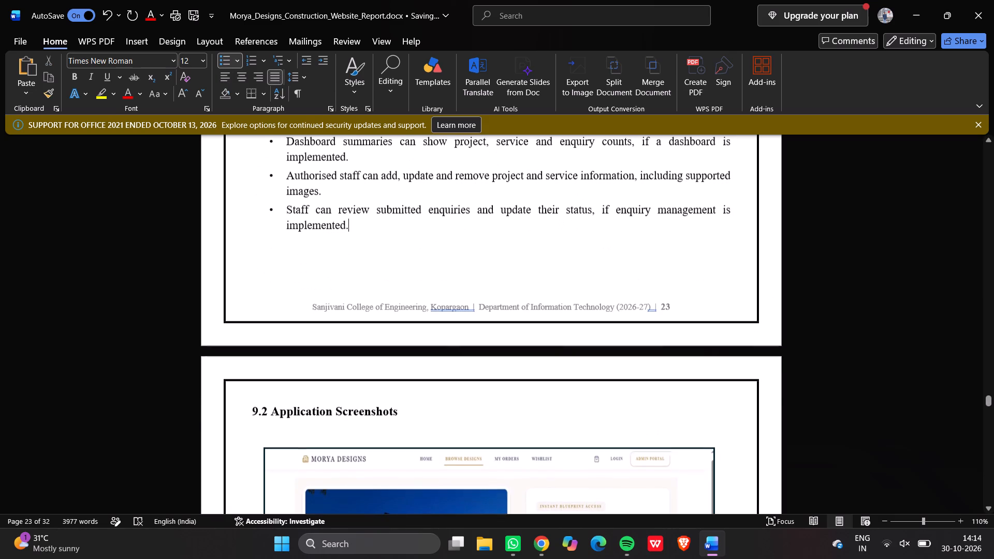
scroll(533, 399, "down", 3)
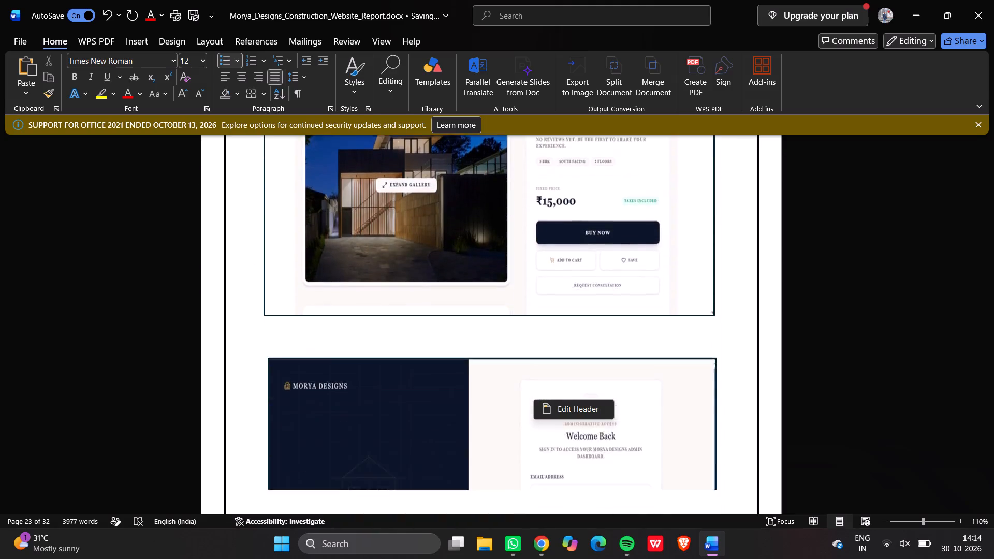
scroll(533, 399, "down", 2)
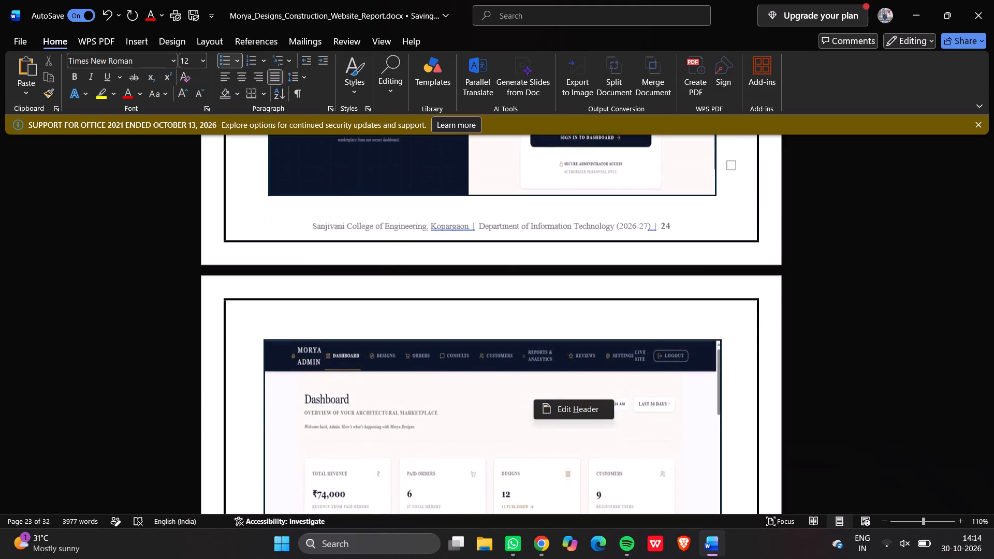
scroll(533, 399, "down", 2)
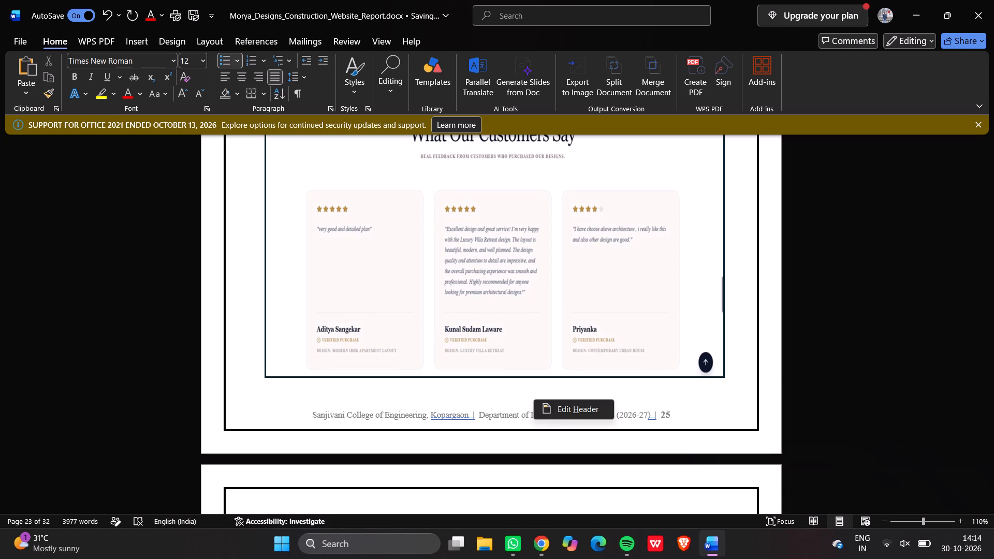
scroll(533, 399, "down", 2)
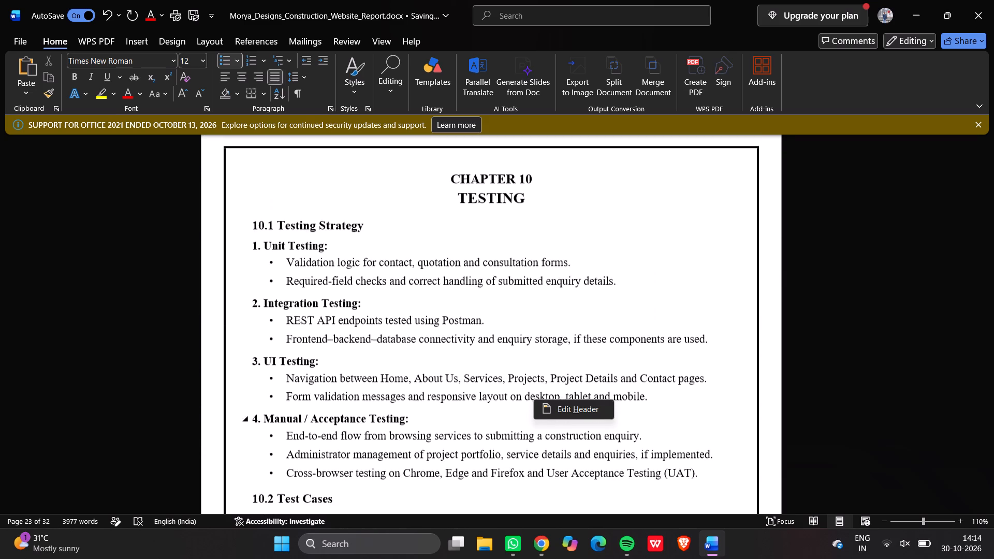
scroll(533, 399, "down", 1)
scroll(533, 399, "up", 2)
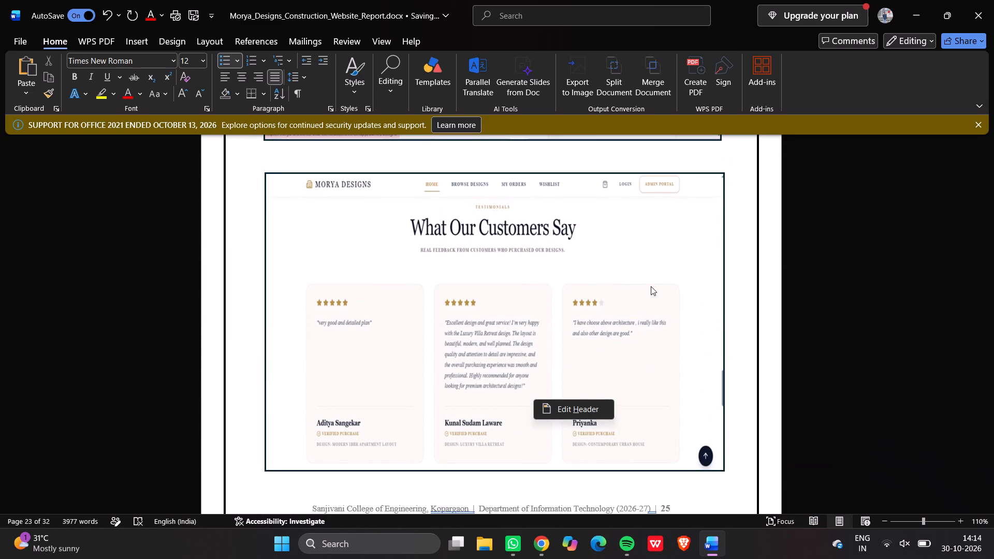
scroll(590, 296, "down", 1)
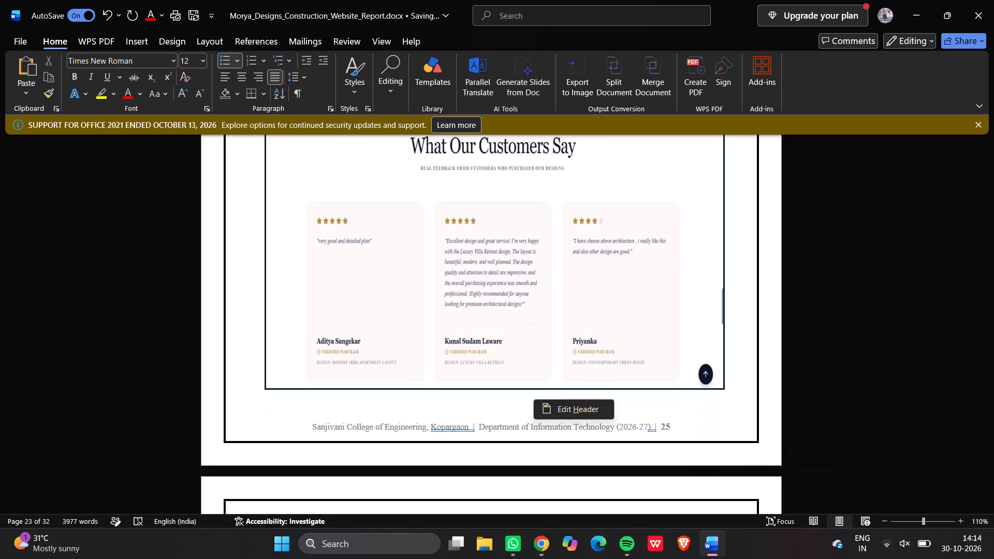
scroll(590, 296, "down", 1)
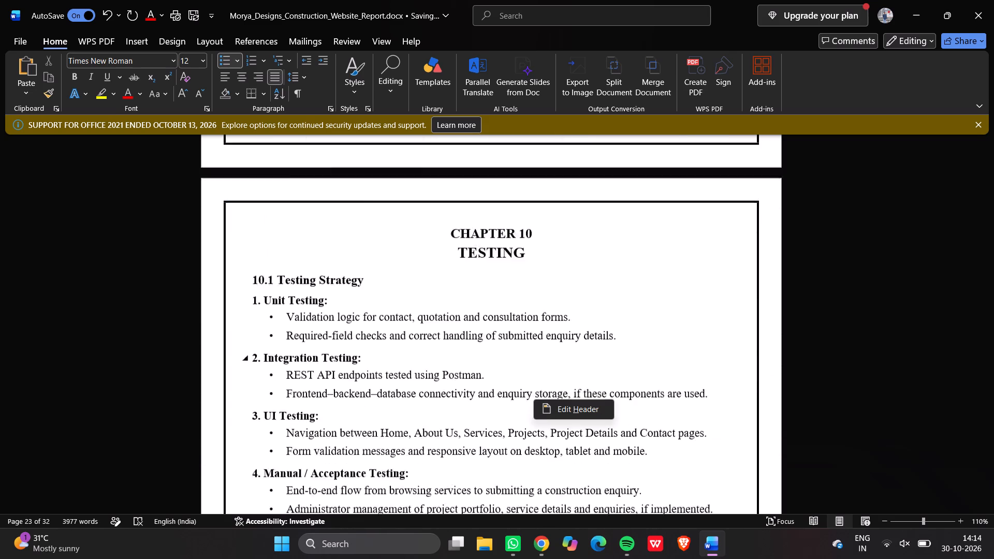
scroll(387, 279, "down", 1)
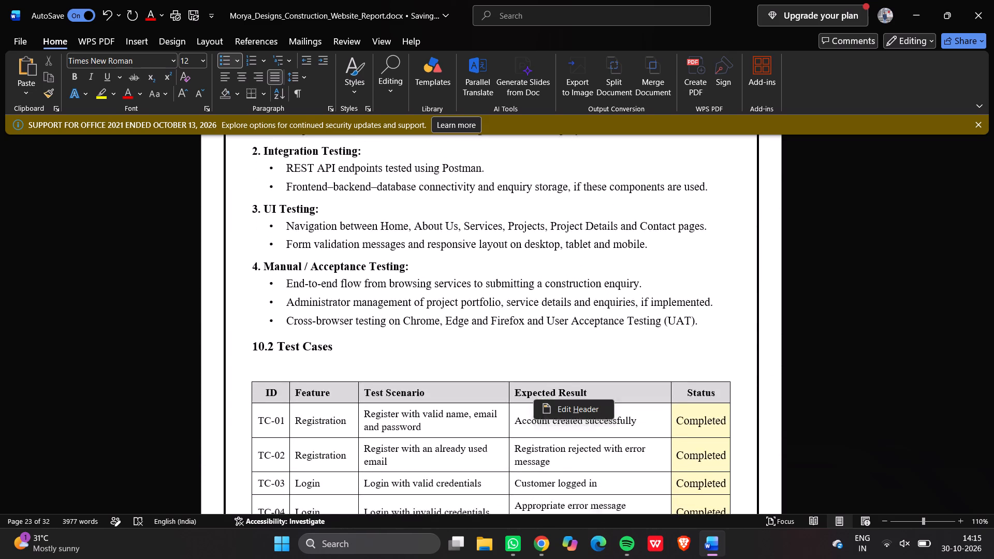
scroll(379, 279, "down", 3)
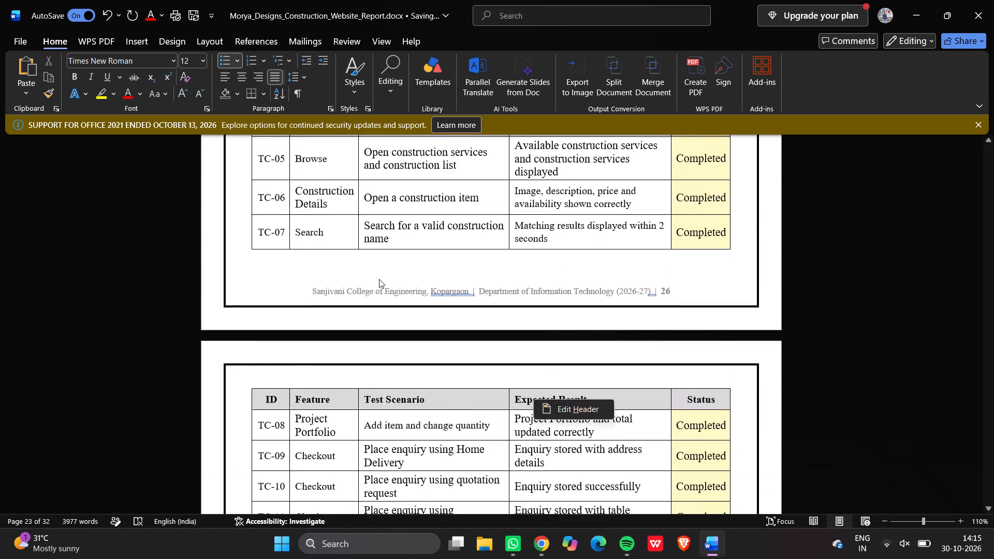
scroll(379, 279, "down", 3)
scroll(379, 279, "up", 1)
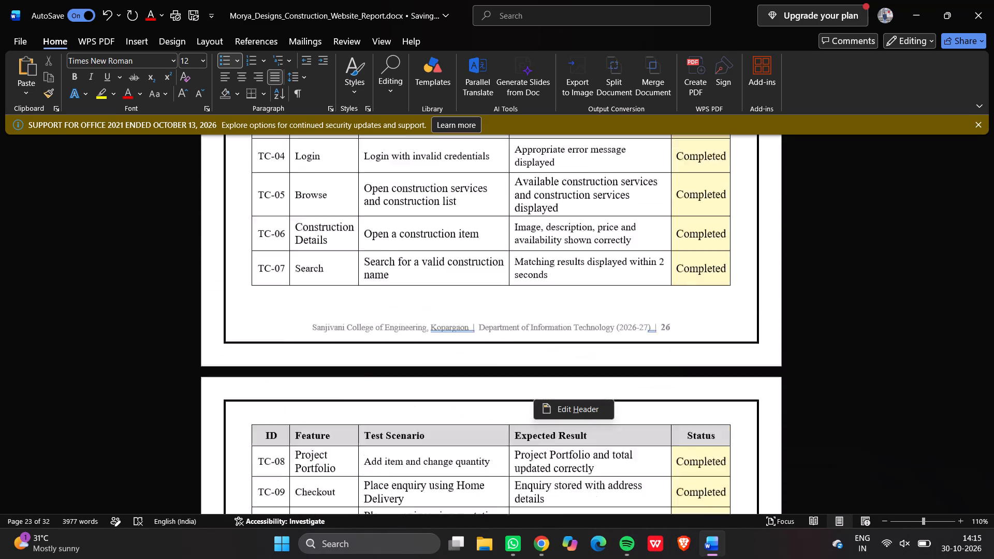
scroll(379, 279, "down", 7)
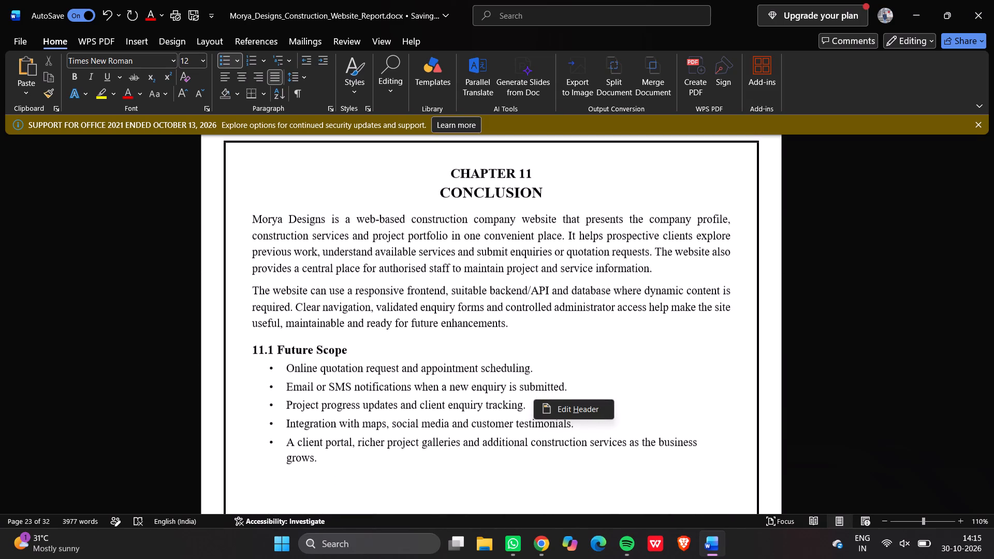
scroll(457, 246, "down", 2)
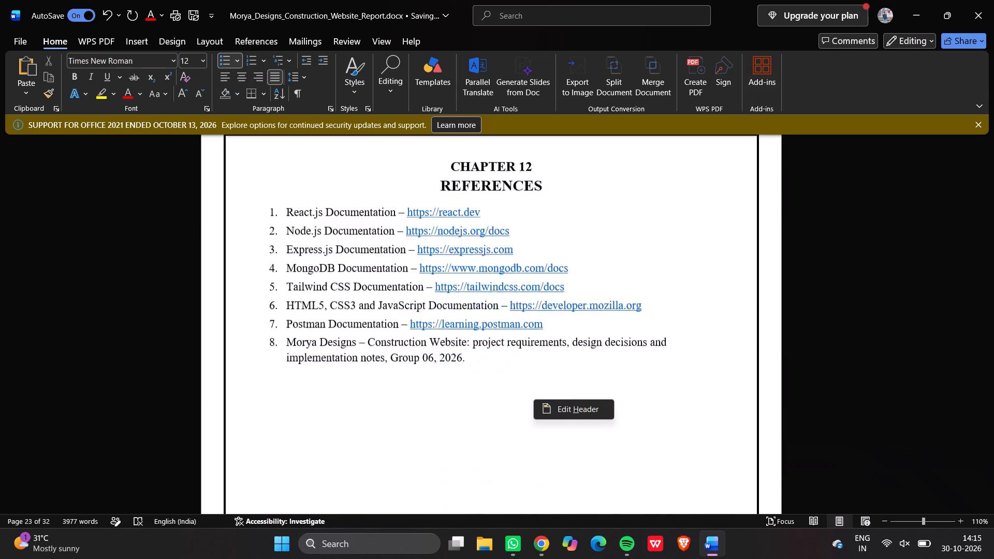
scroll(457, 246, "down", 4)
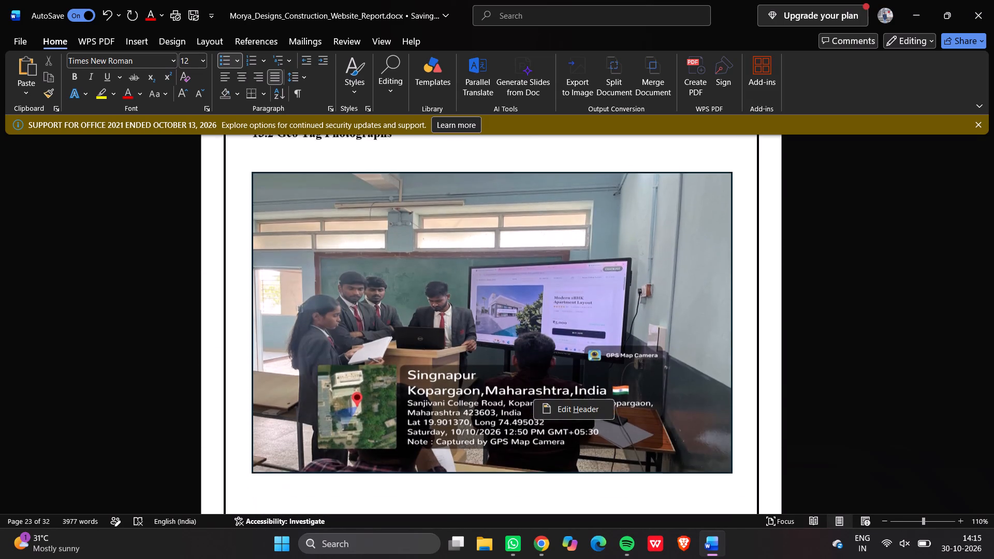
scroll(457, 246, "down", 3)
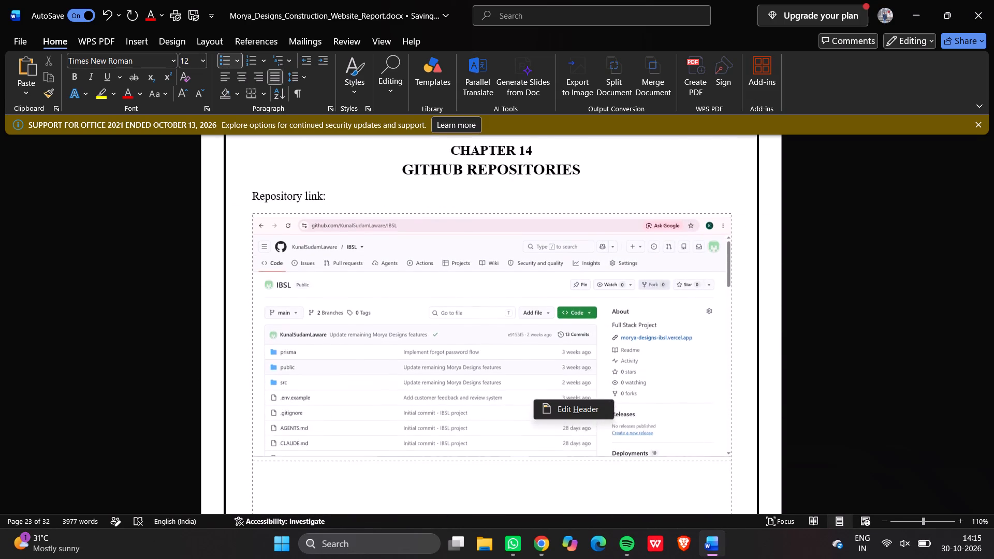
scroll(457, 246, "down", 3)
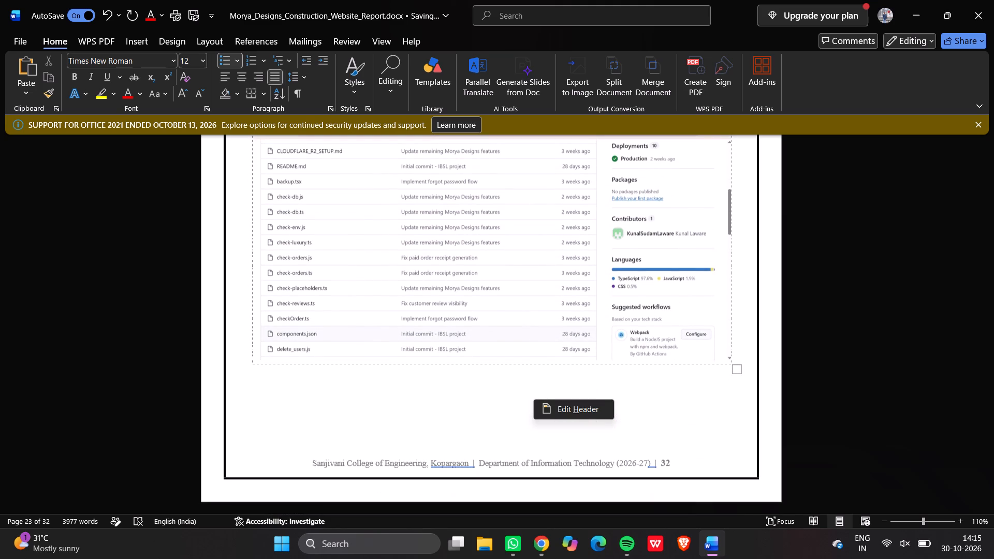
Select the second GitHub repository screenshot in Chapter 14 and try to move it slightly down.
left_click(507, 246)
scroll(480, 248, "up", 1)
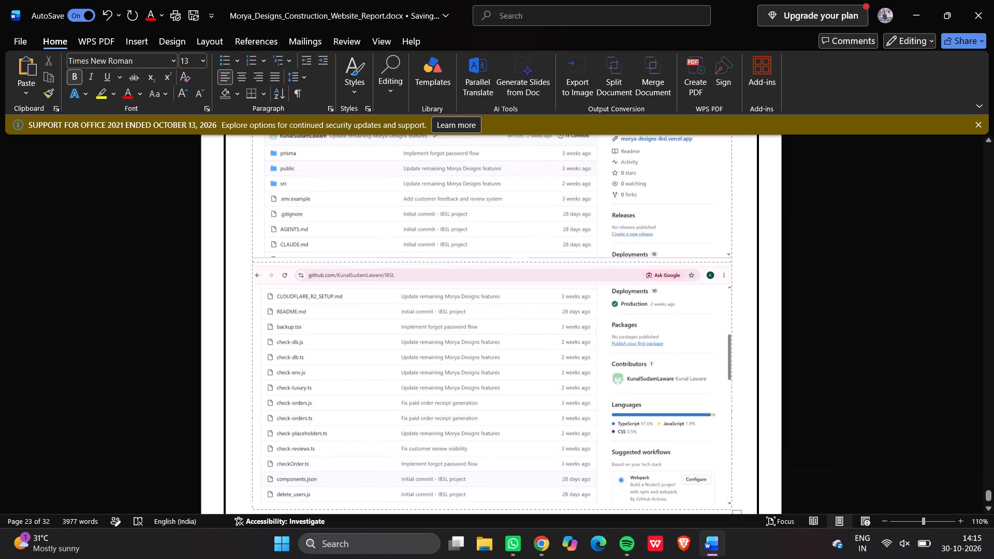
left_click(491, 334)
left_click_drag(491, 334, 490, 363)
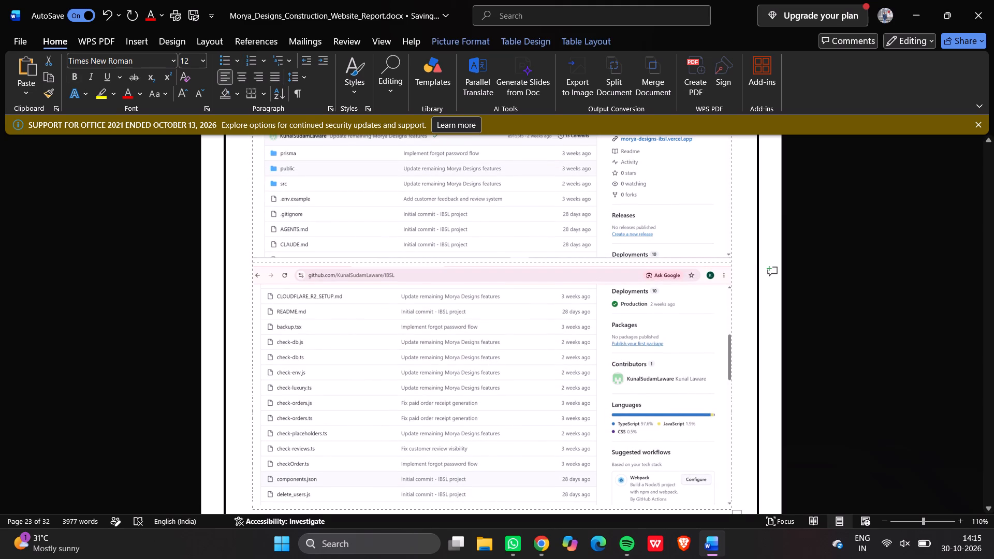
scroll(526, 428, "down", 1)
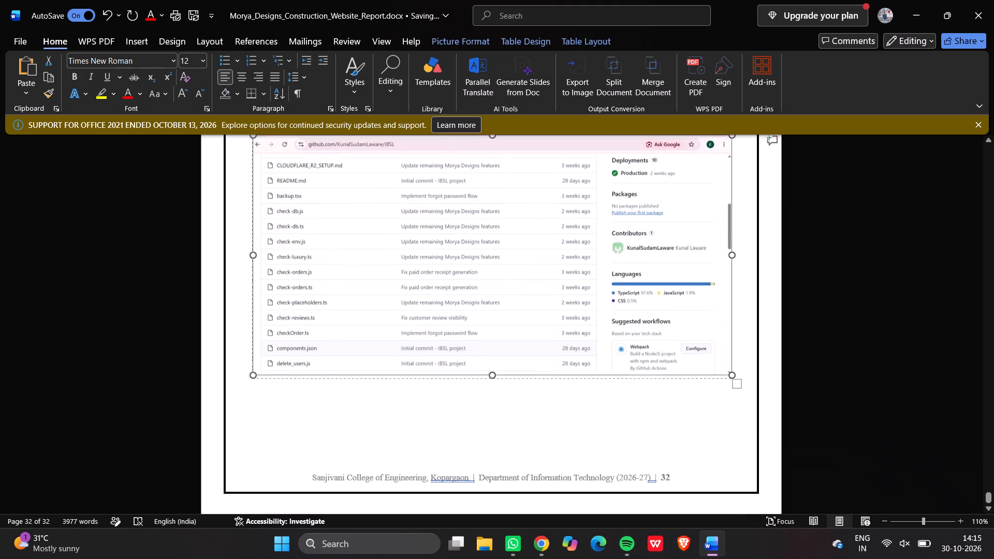
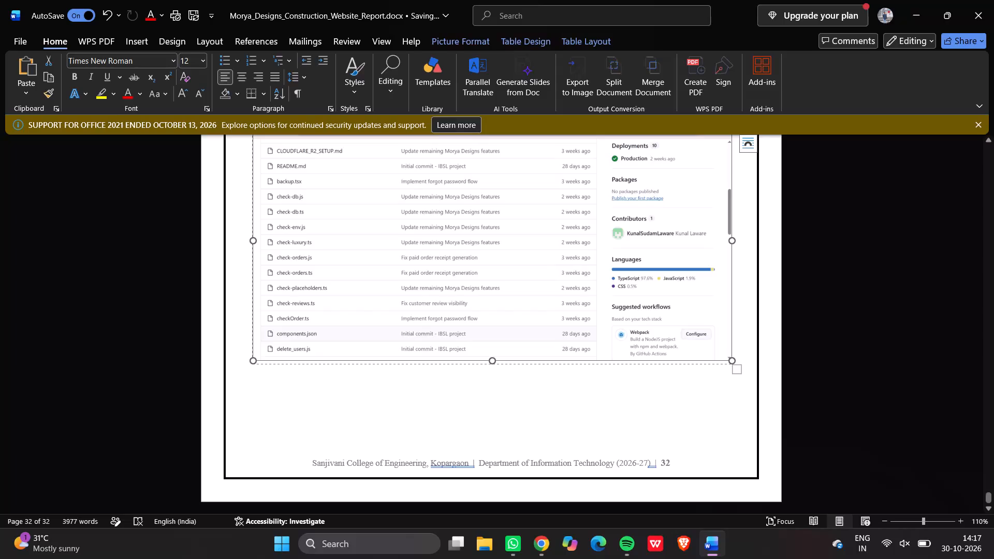
Review the page layout from Chapter 14 back to section 9.1, then forward again to 13.2 Geo Tag Photographs.
scroll(598, 372, "up", 2)
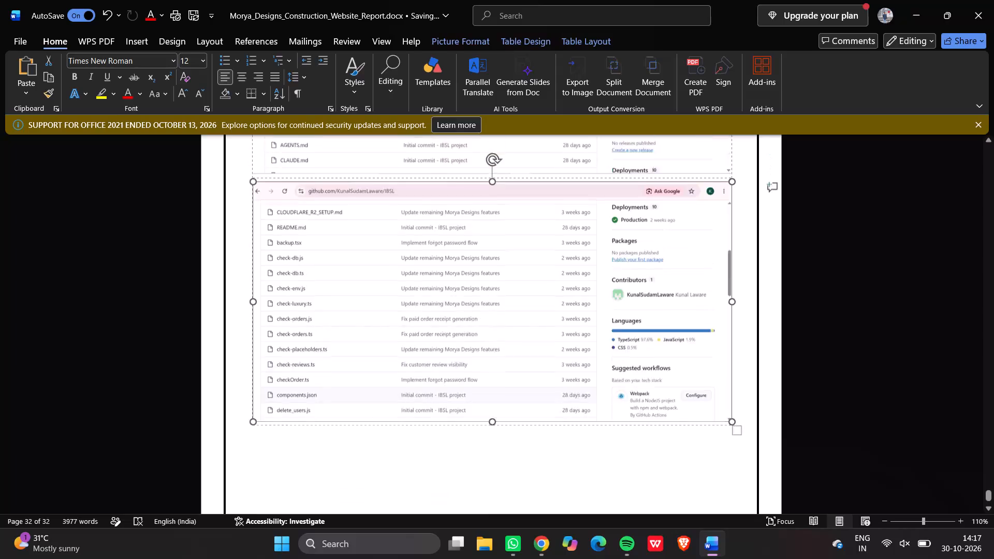
scroll(598, 372, "up", 5)
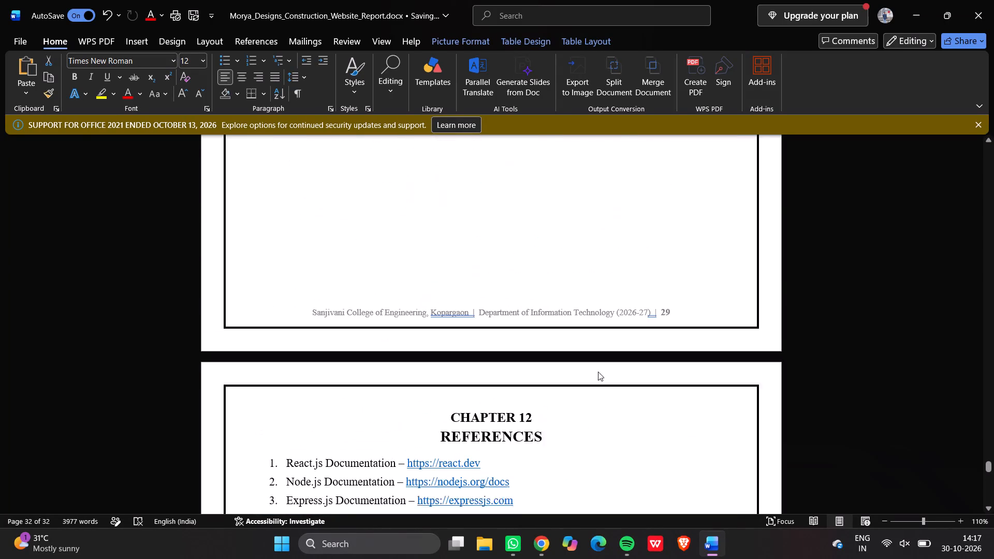
scroll(598, 372, "up", 2)
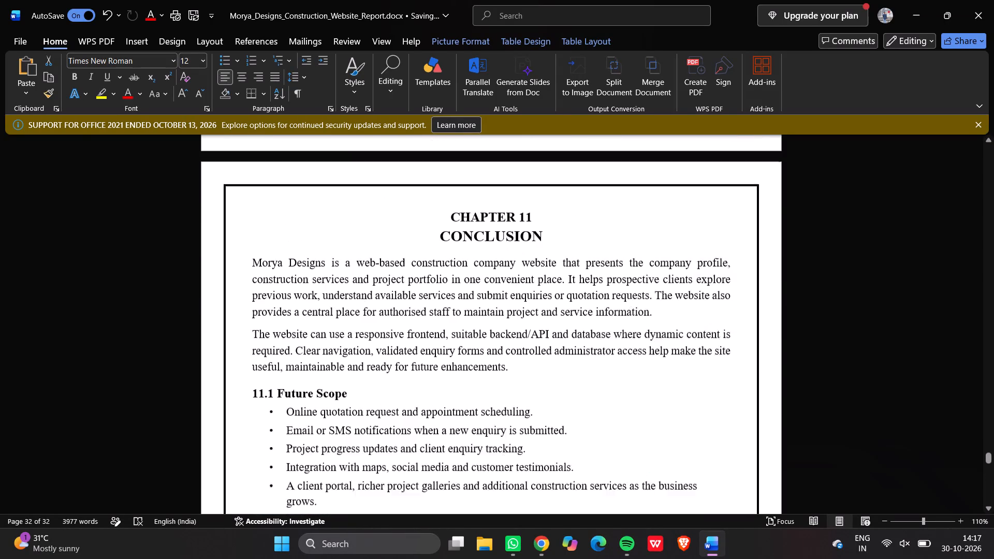
scroll(598, 372, "up", 3)
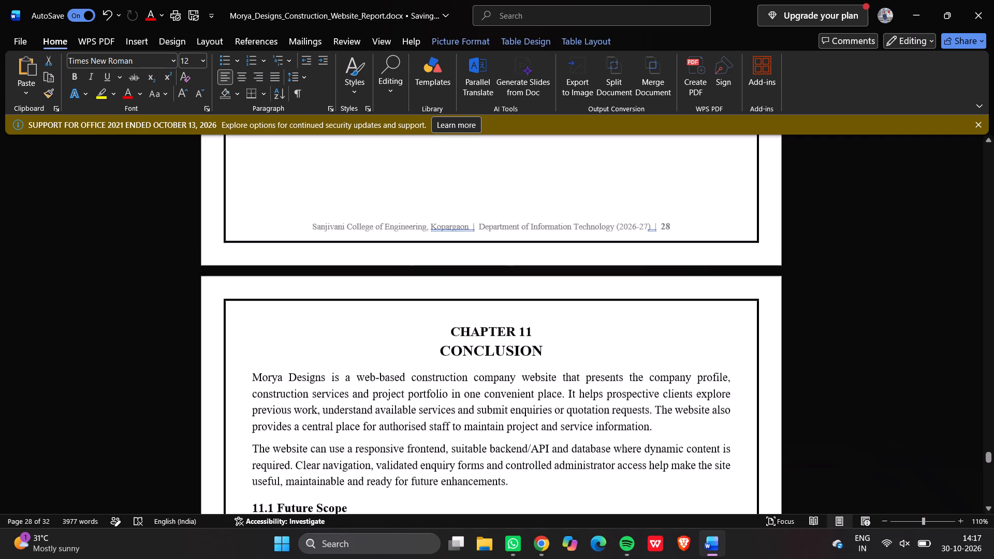
scroll(598, 372, "up", 2)
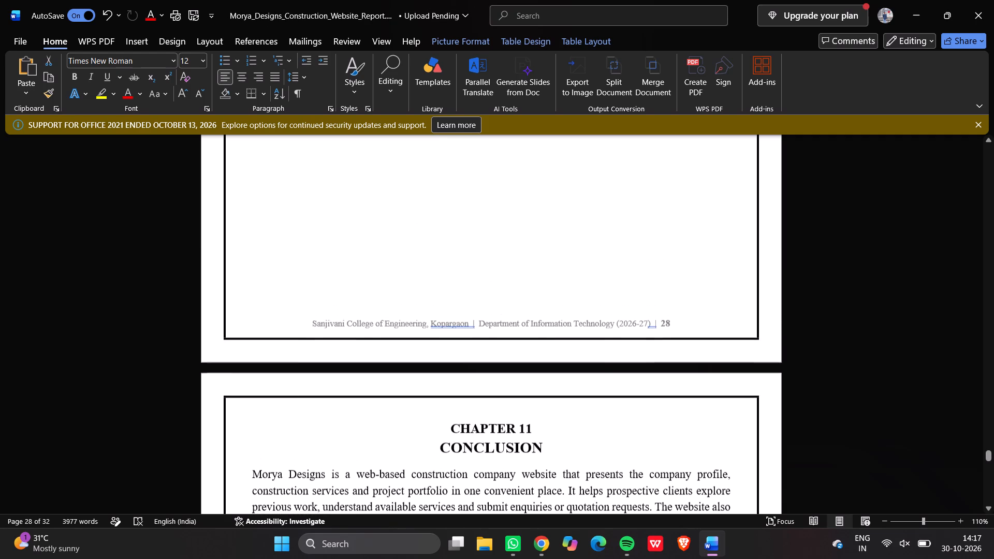
scroll(598, 372, "up", 3)
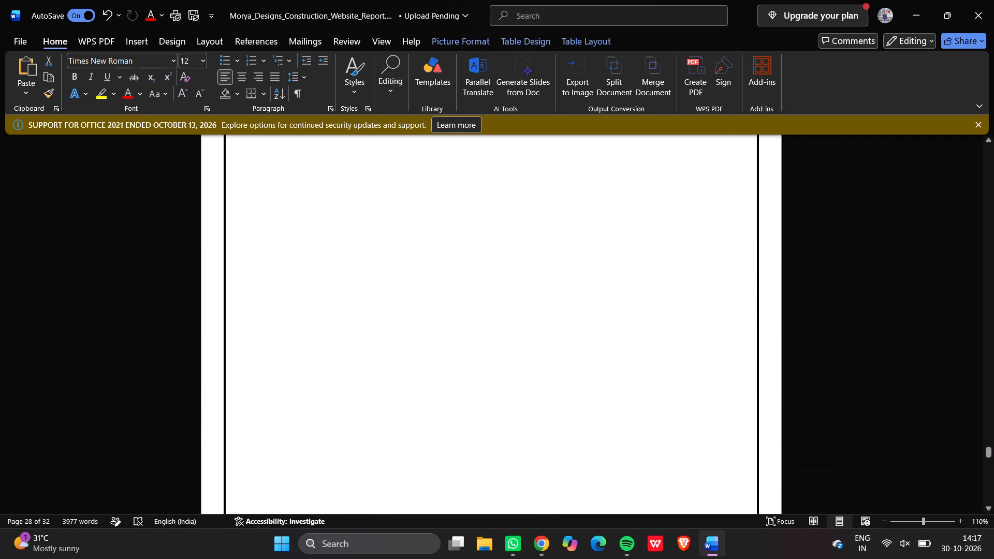
scroll(598, 372, "up", 2)
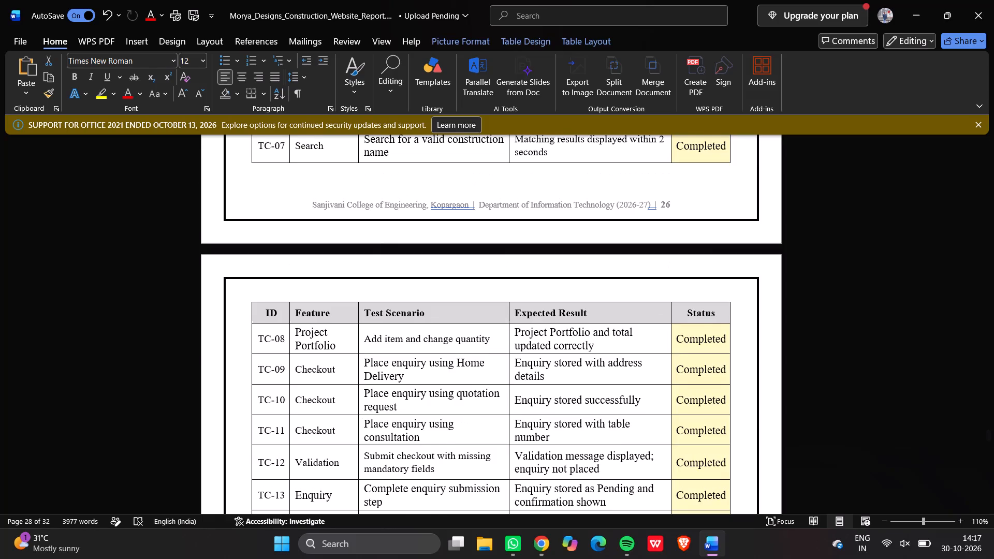
scroll(598, 372, "up", 3)
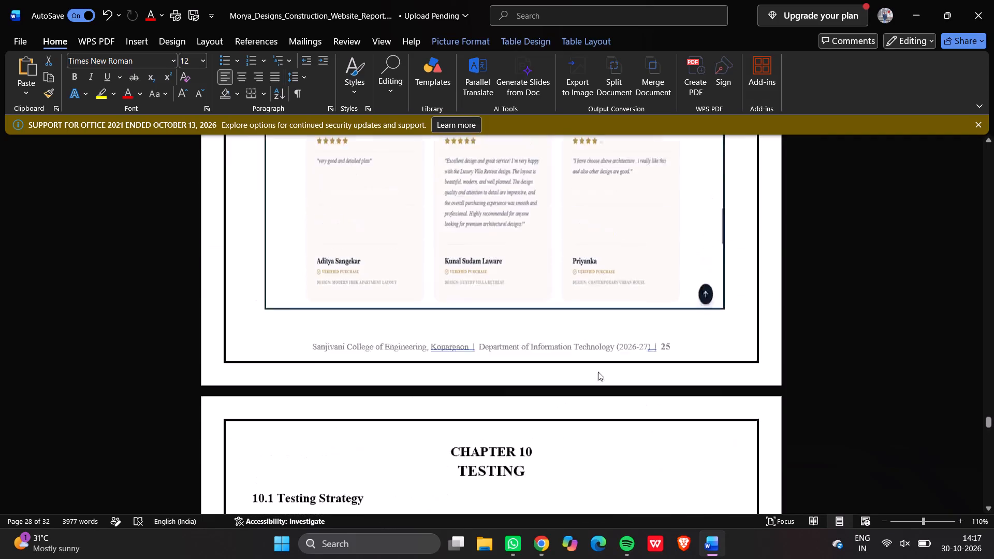
scroll(598, 372, "up", 6)
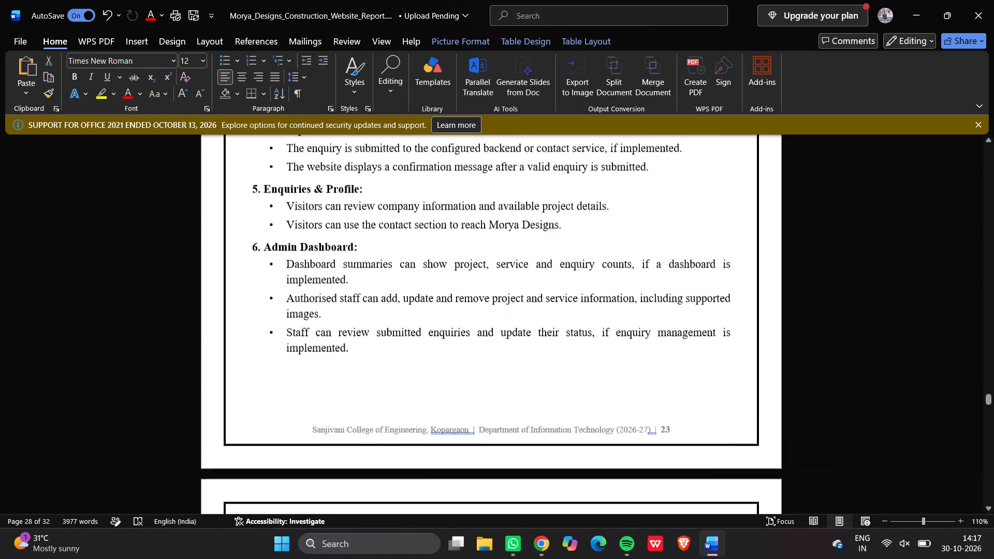
scroll(598, 372, "down", 14)
scroll(598, 372, "up", 3)
scroll(598, 372, "down", 1)
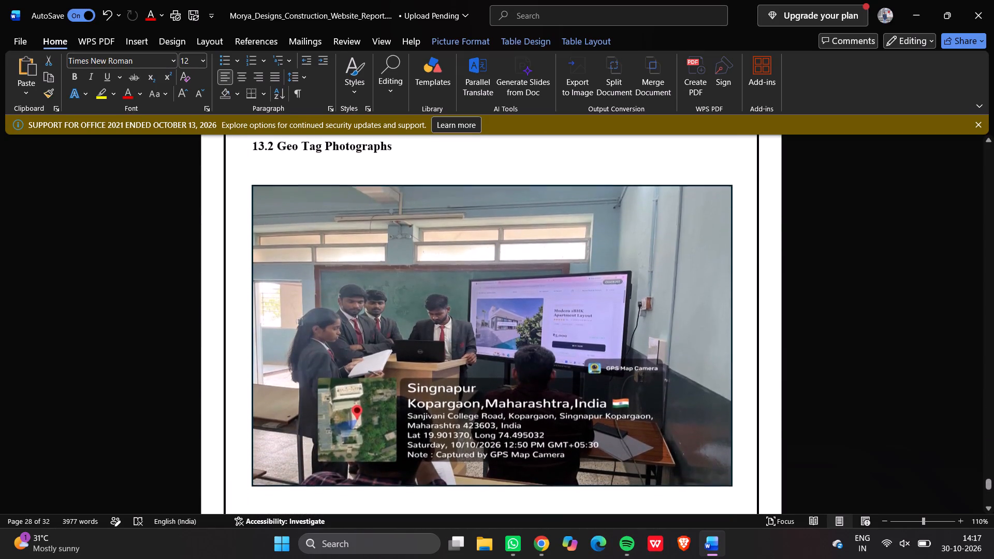
scroll(598, 372, "down", 1)
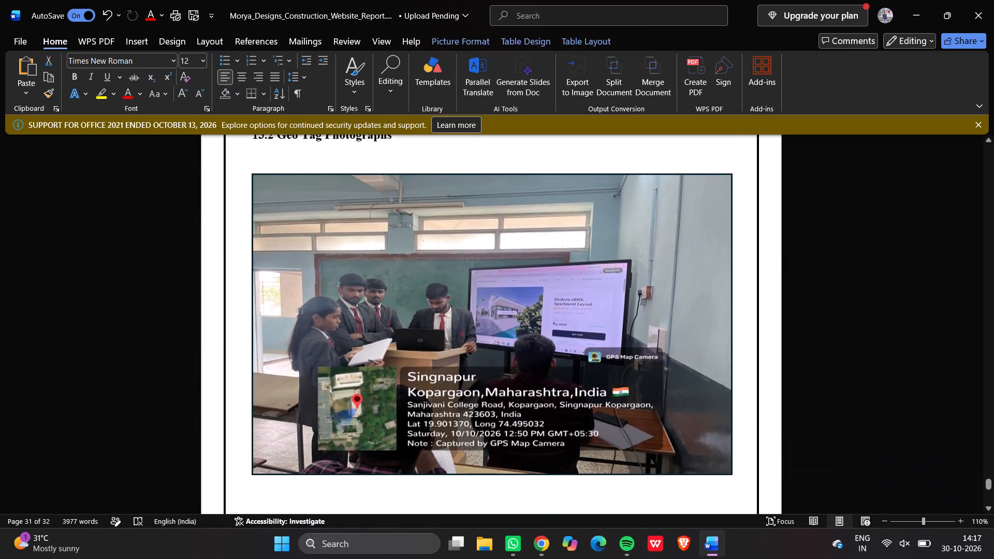